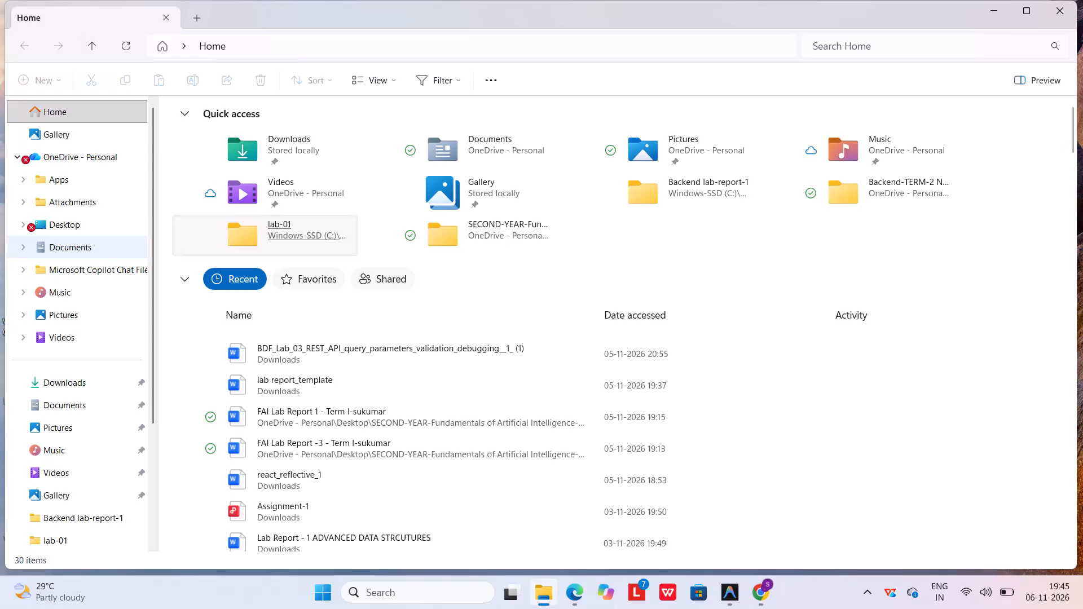
Look through Downloads, Backend lab-report-1 and the Desktop's Backend-TERM-2 ND YEAR folder for an existing report document.
double_click(59, 379)
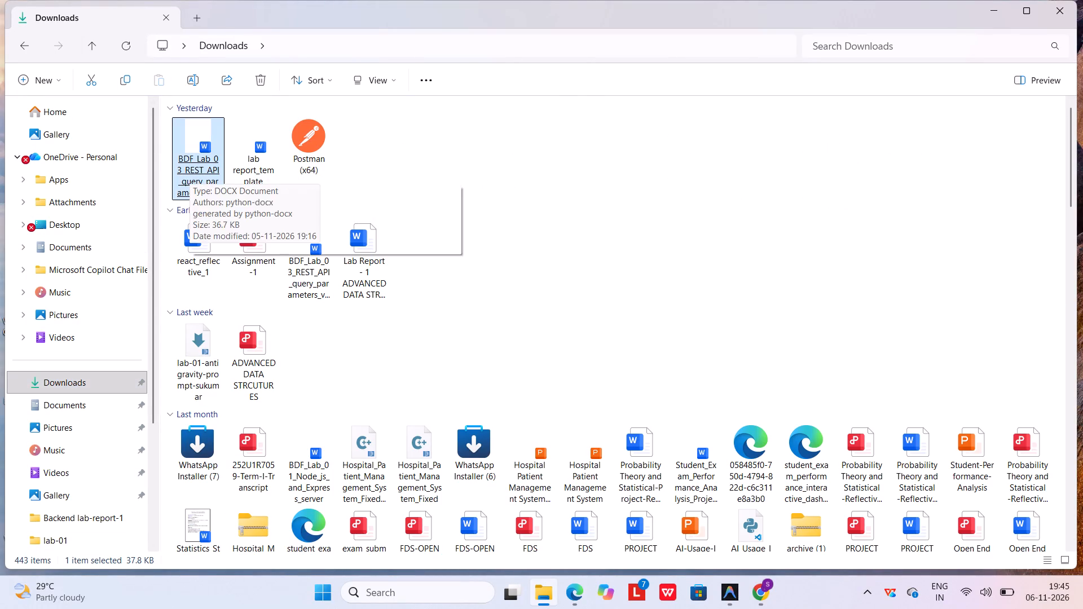
left_click(71, 519)
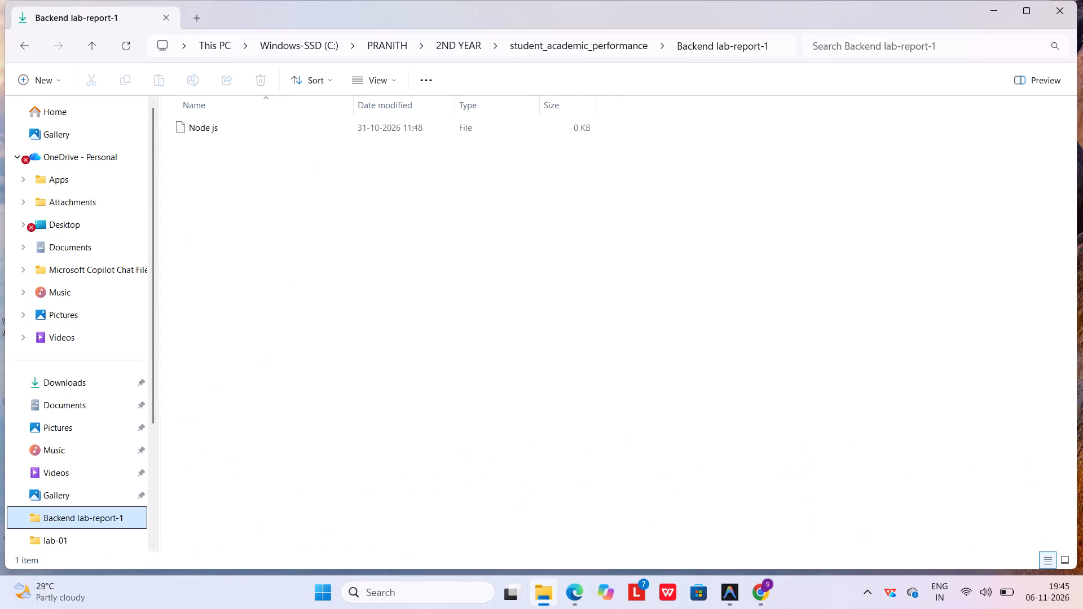
scroll(351, 304, "up", 4)
double_click(84, 514)
left_click(129, 45)
left_click(87, 155)
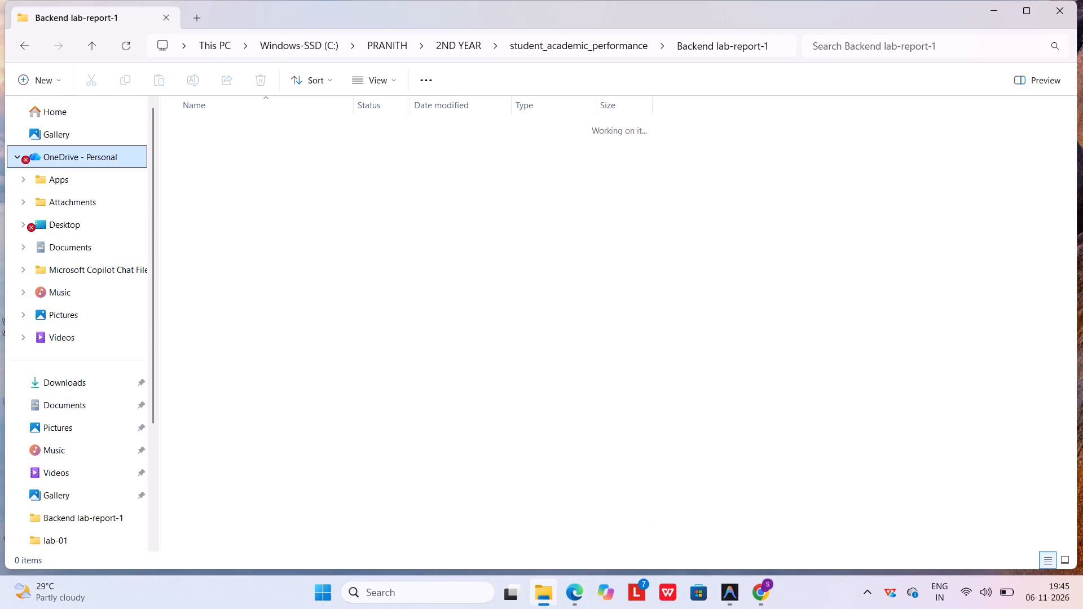
left_click(217, 173)
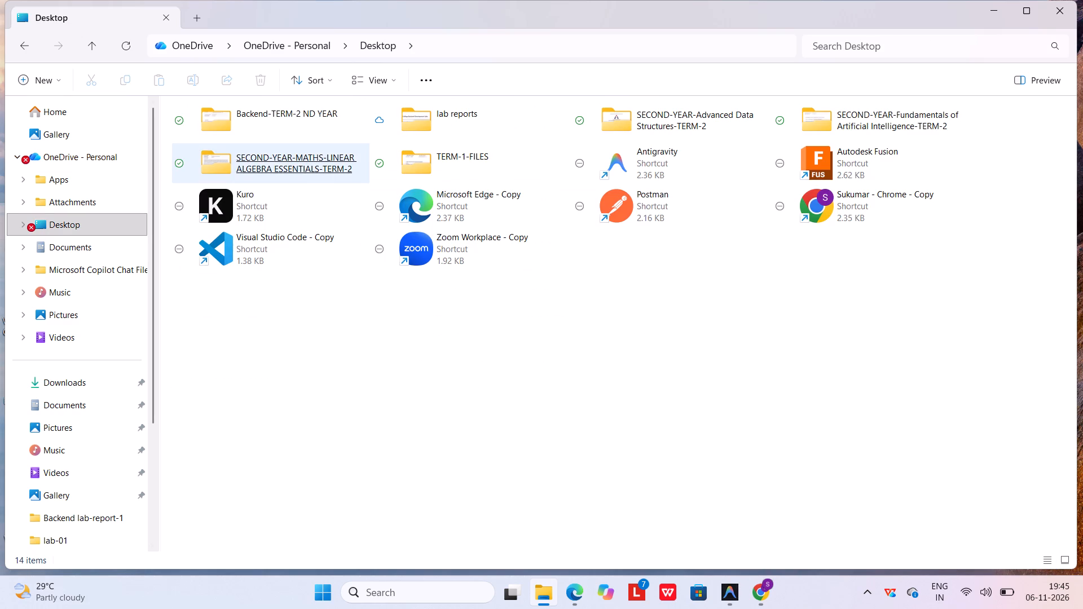
left_click(290, 125)
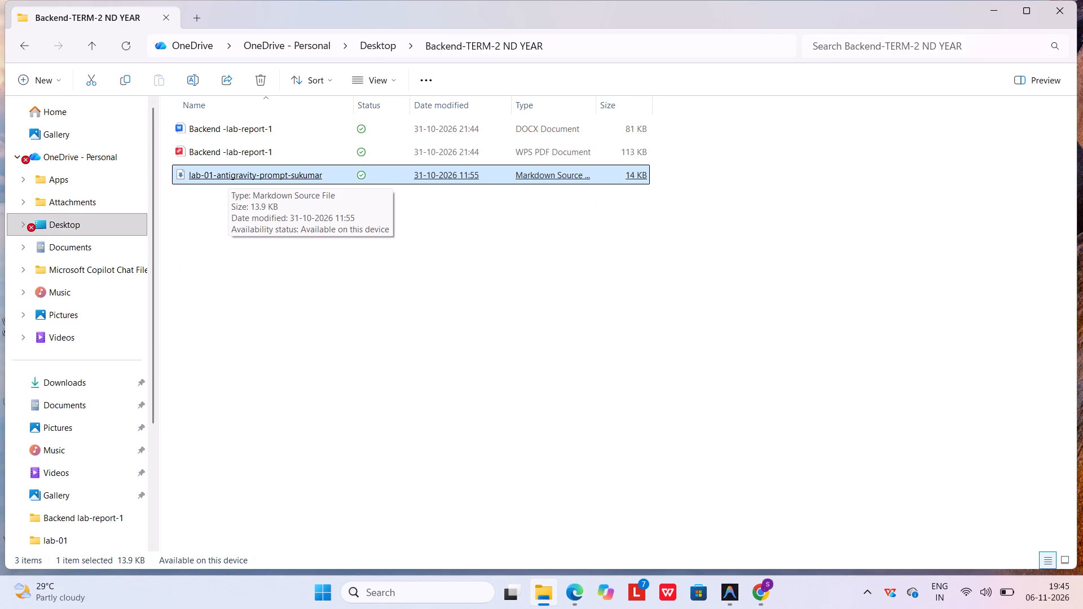
left_click(205, 223)
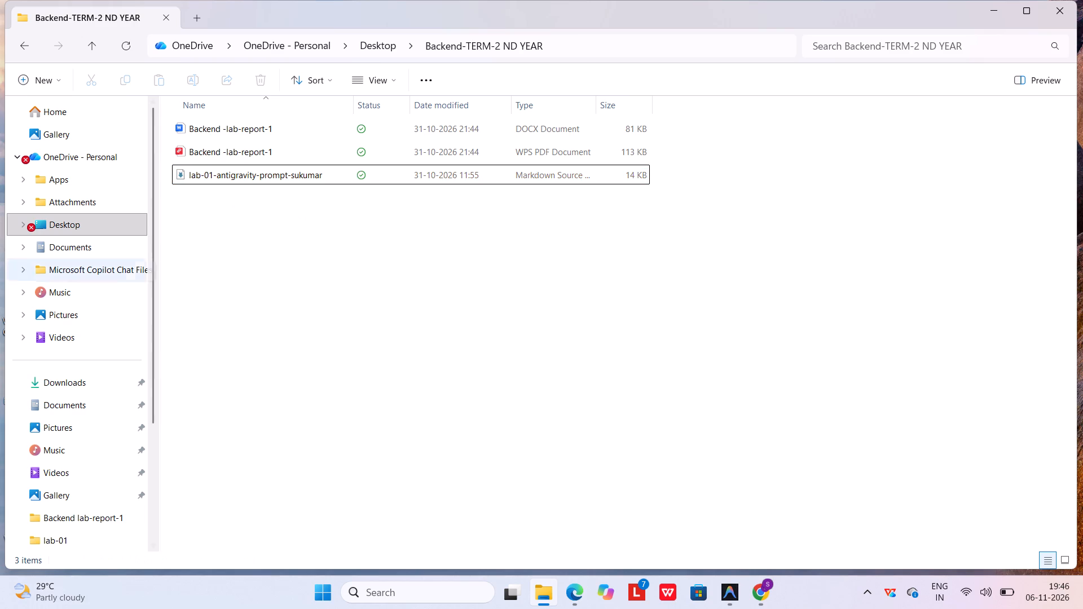
Open the Word document react_reflective_2 from the Downloads folder in WPS Office.
double_click(69, 381)
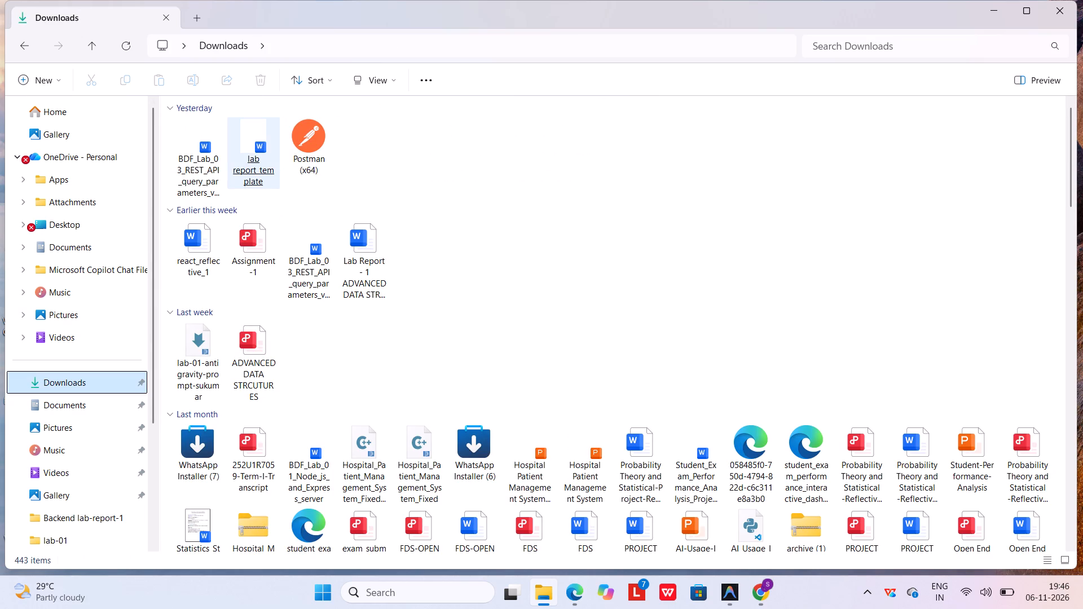
scroll(418, 401, "down", 7)
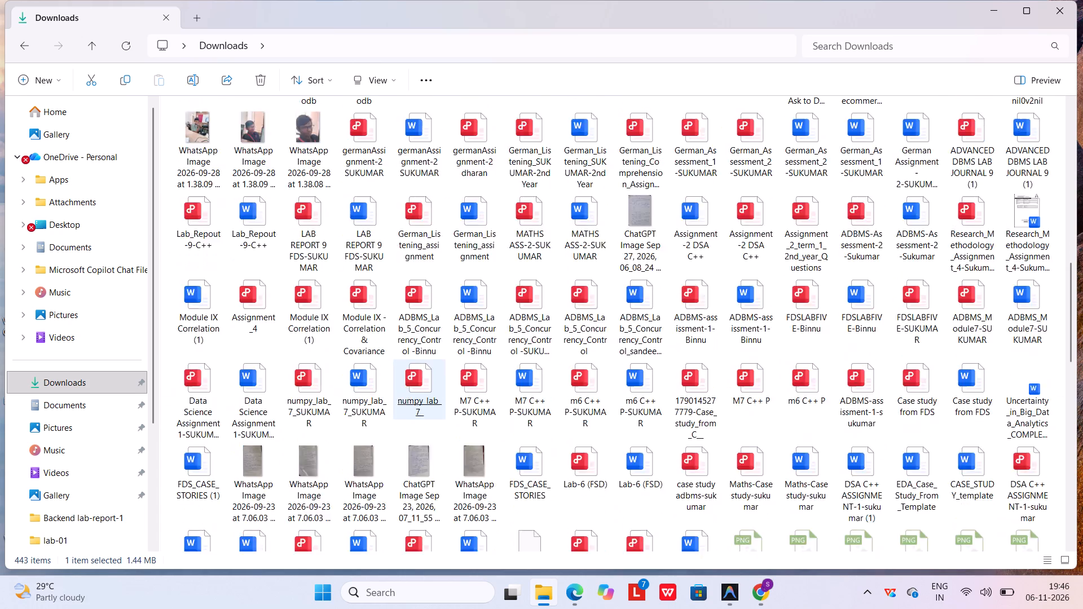
scroll(418, 401, "down", 5)
scroll(468, 477, "down", 5)
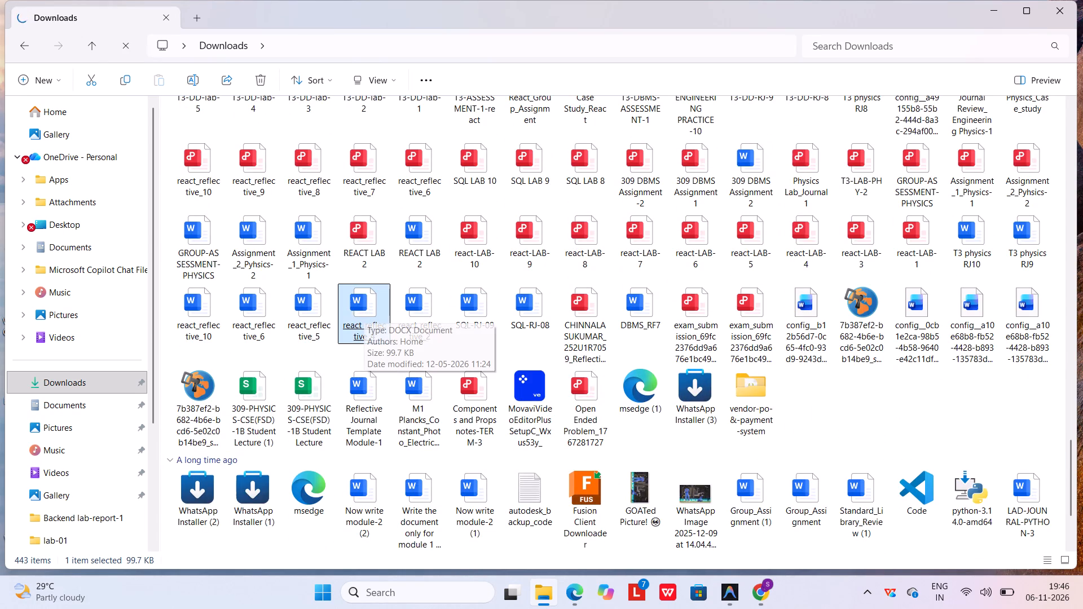
double_click(426, 323)
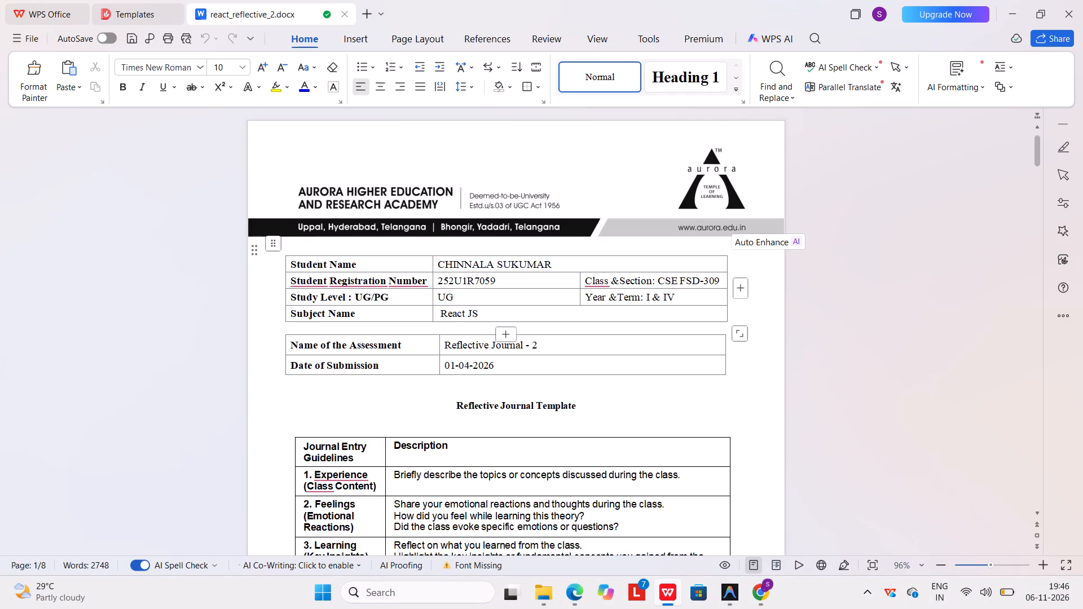
Delete the closing part of the journal entry, through the "No of words - 2000" line.
left_click_drag(412, 399, 645, 608)
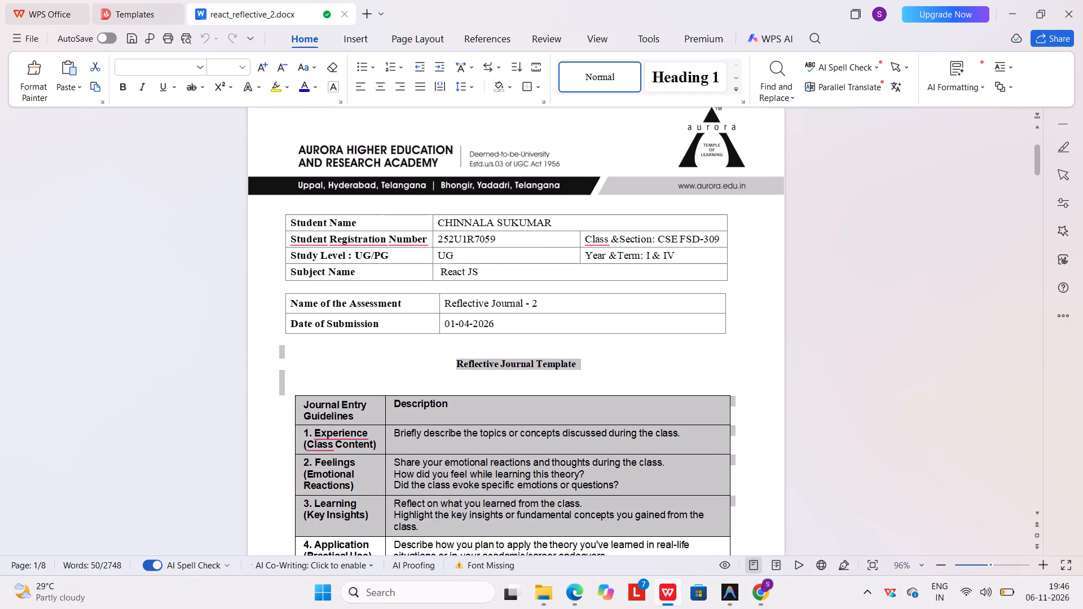
left_click_drag(645, 608, 699, 555)
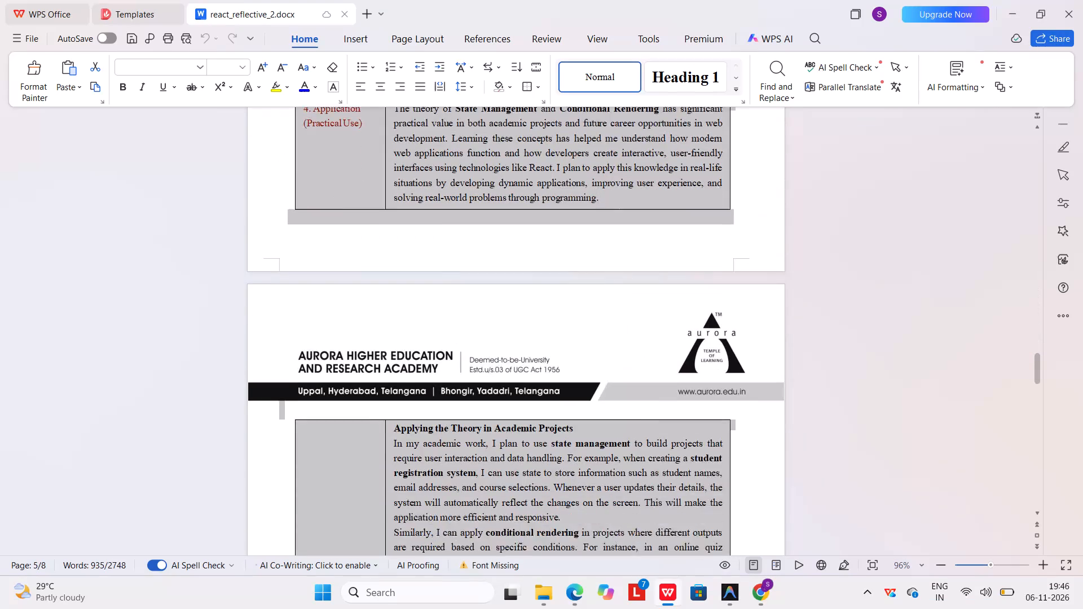
left_click_drag(699, 555, 740, 531)
left_click_drag(740, 531, 758, 549)
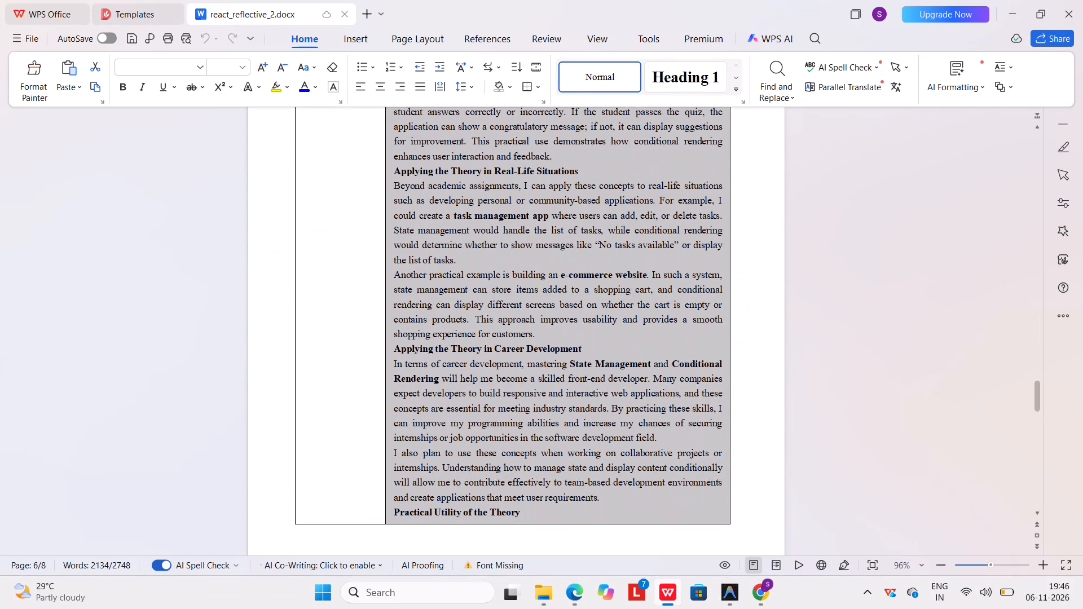
left_click_drag(758, 549, 745, 561)
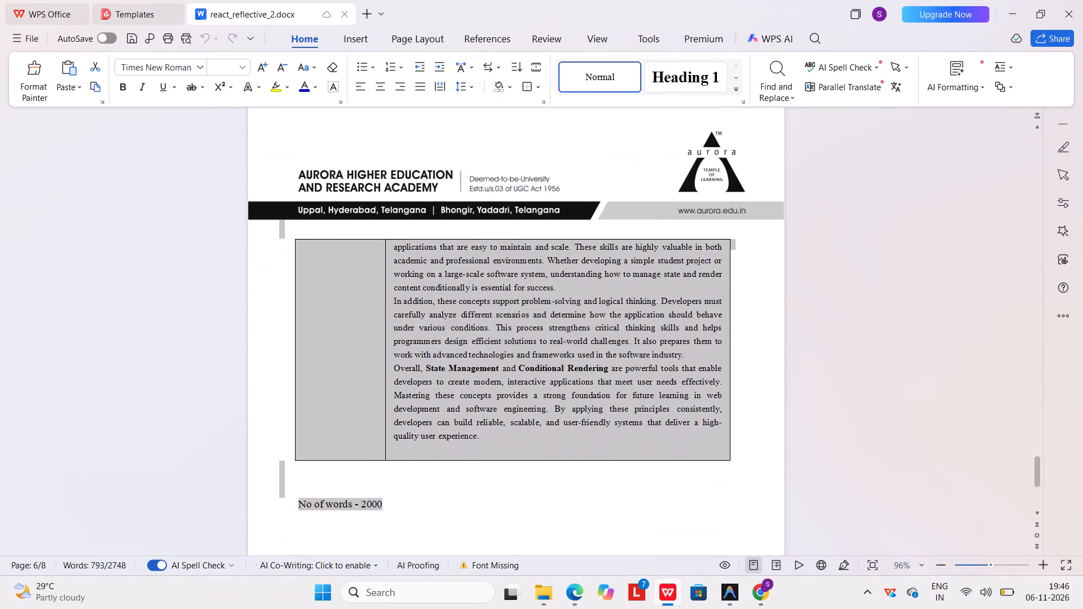
left_click_drag(745, 561, 751, 552)
key("BackSpace")
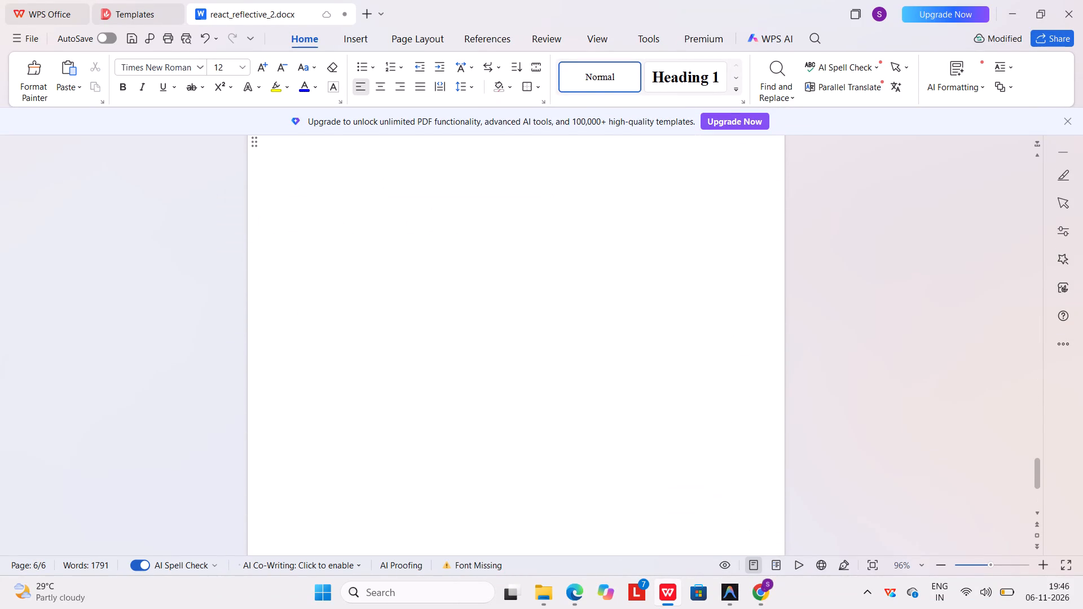
Delete all remaining content below the Date of Submission table, from the "Reflective Journal Template" heading to the end.
scroll(504, 348, "up", 8)
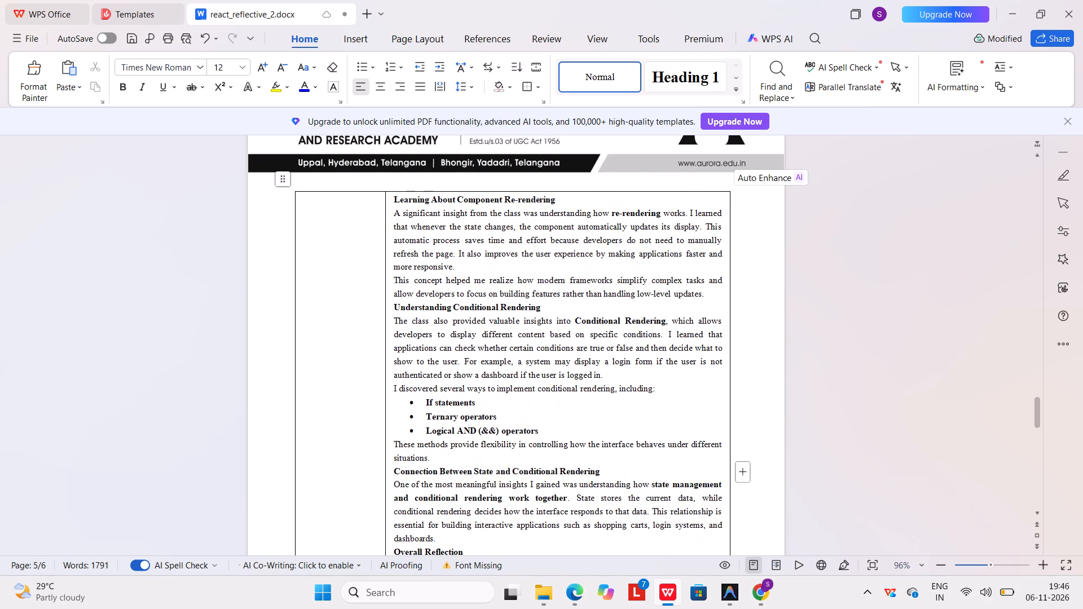
scroll(305, 298, "up", 3)
key("ctrl+a")
scroll(305, 298, "up", 20)
scroll(305, 298, "up", 6)
scroll(305, 298, "down", 2)
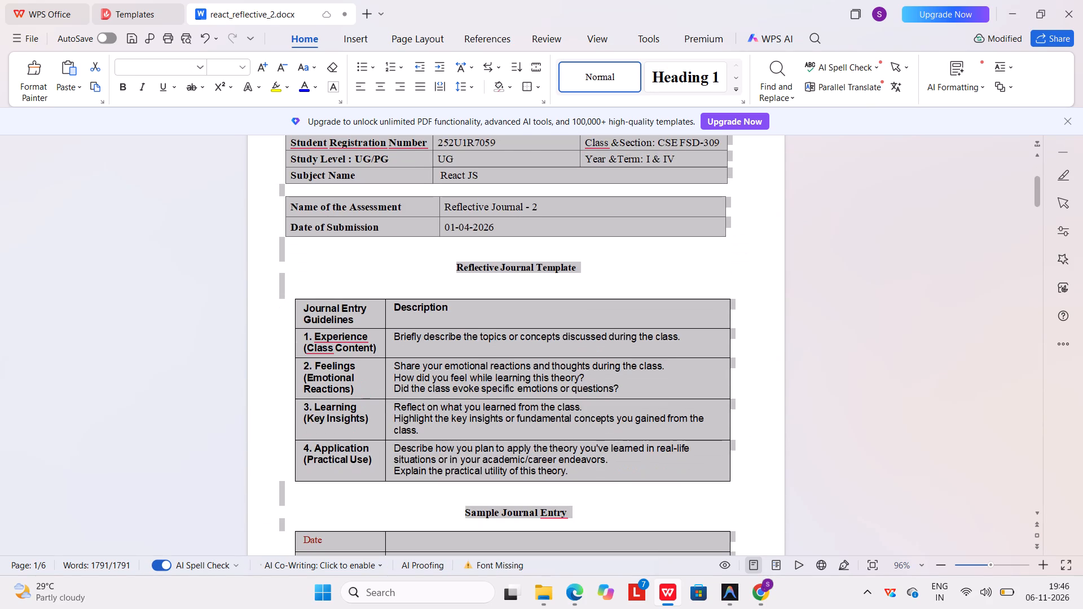
left_click(351, 261)
left_click_drag(442, 264, 803, 608)
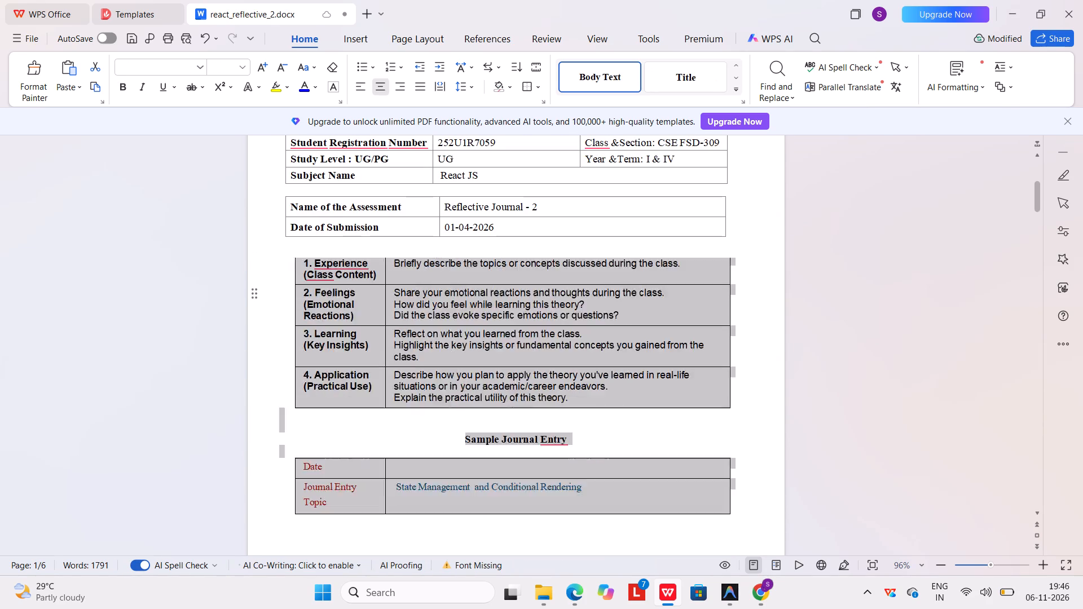
left_click_drag(803, 608, 857, 557)
key("BackSpace")
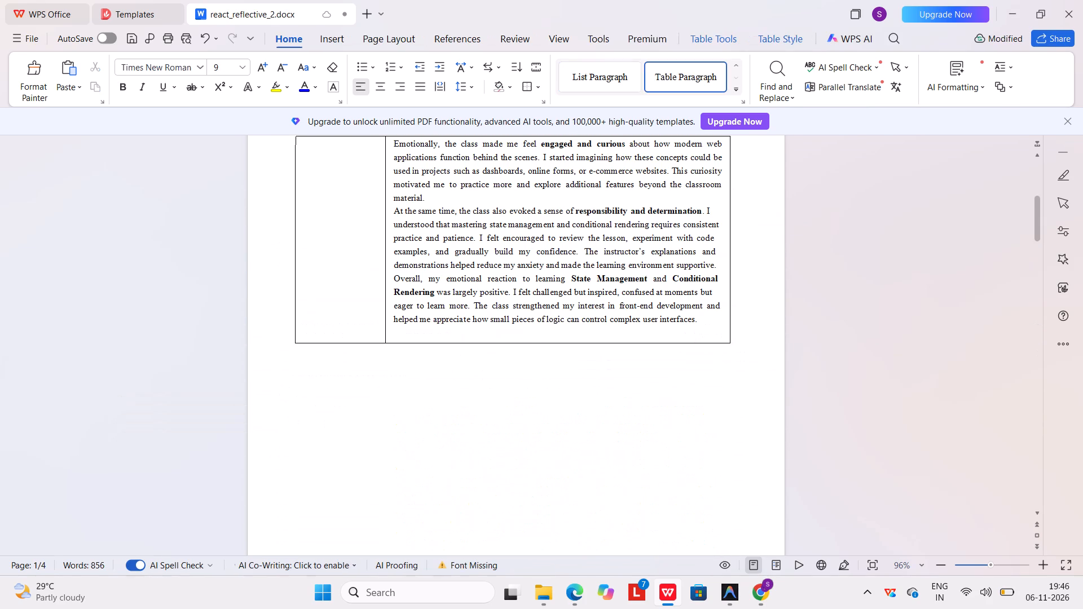
scroll(606, 386, "up", 15)
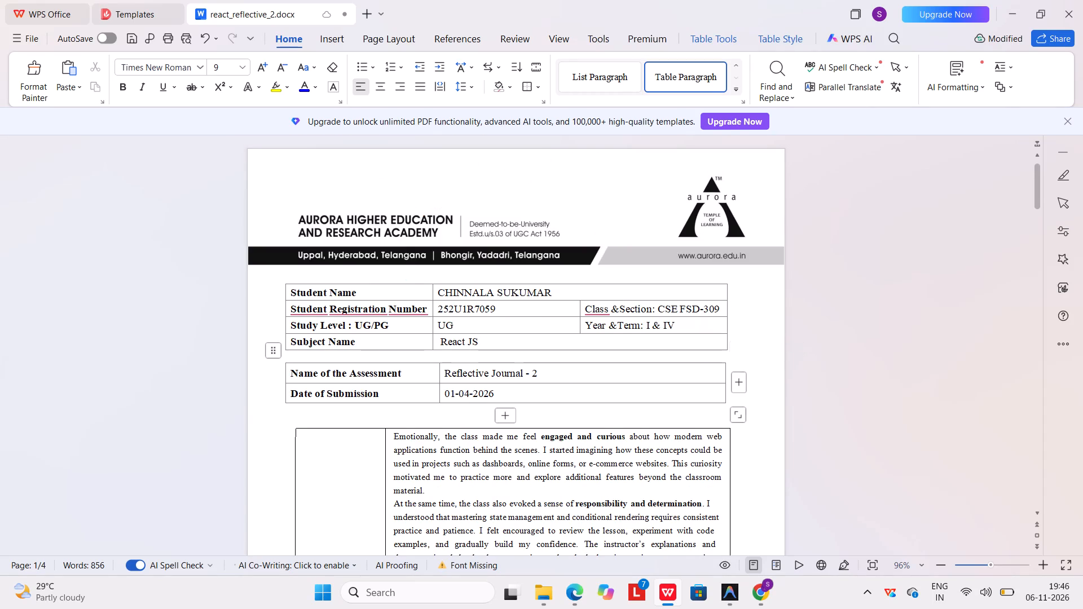
left_click_drag(291, 423, 890, 606)
key("BackSpace")
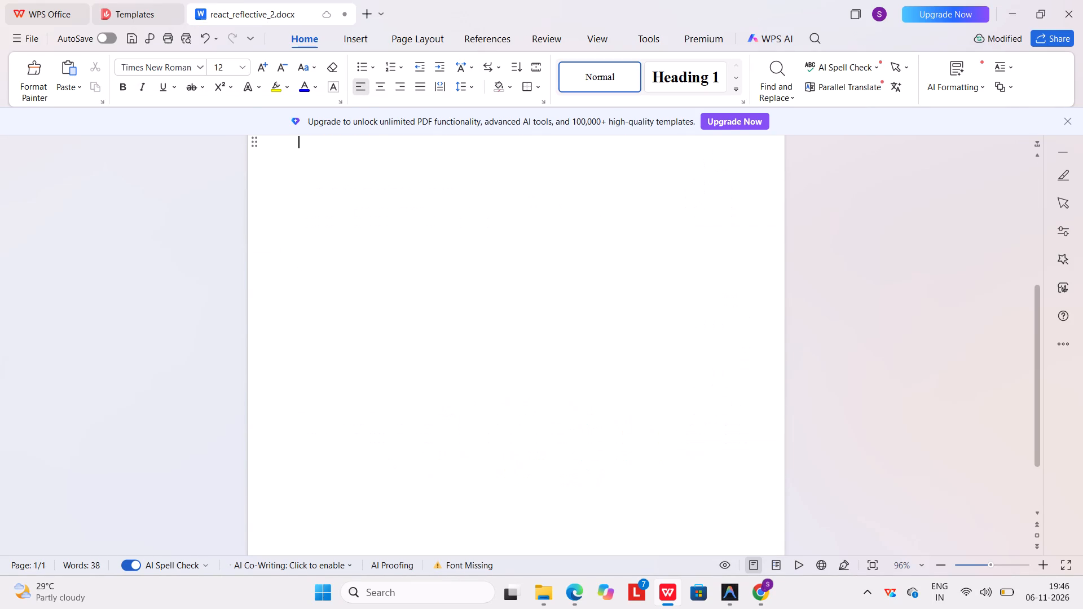
Clear the entry in the Name of the Assessment row, leaving only blank spaces.
scroll(890, 606, "up", 4)
scroll(600, 436, "up", 7)
scroll(600, 436, "down", 1)
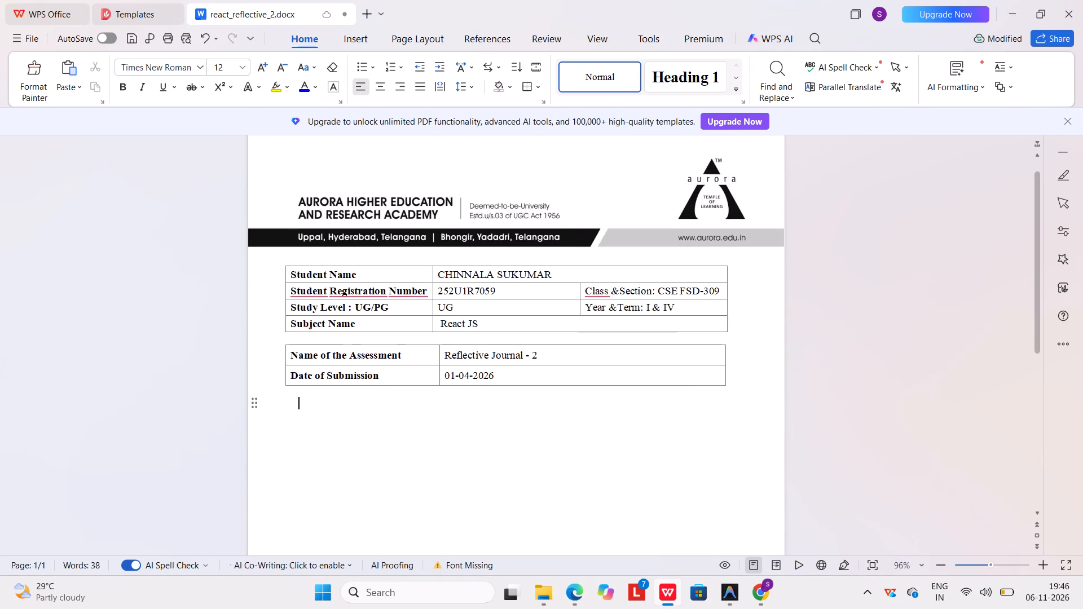
scroll(600, 436, "down", 1)
left_click(549, 346)
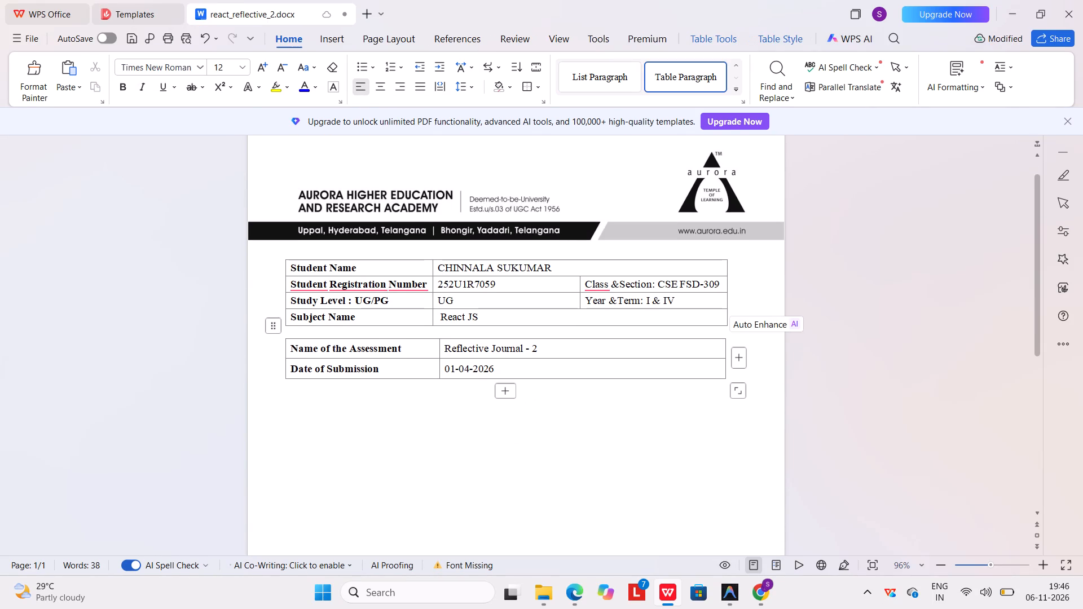
key("BackSpace")
key("BackSpace")
key("BackSpace")
key("BackSpace")
key("BackSpace")
key("BackSpace")
key("BackSpace")
key("BackSpace")
key("BackSpace")
key("BackSpace")
key("BackSpace")
key("BackSpace")
key("BackSpace")
key("BackSpace")
key("BackSpace")
key("BackSpace")
key("BackSpace")
key("BackSpace")
key("BackSpace")
key("BackSpace")
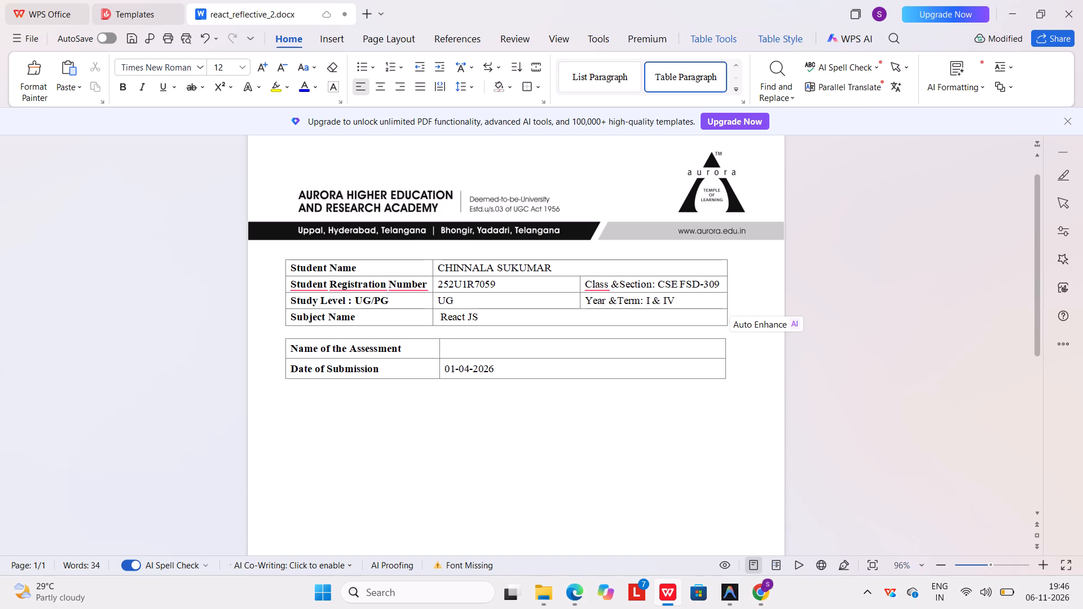
key("space")
key("space")
key("space")
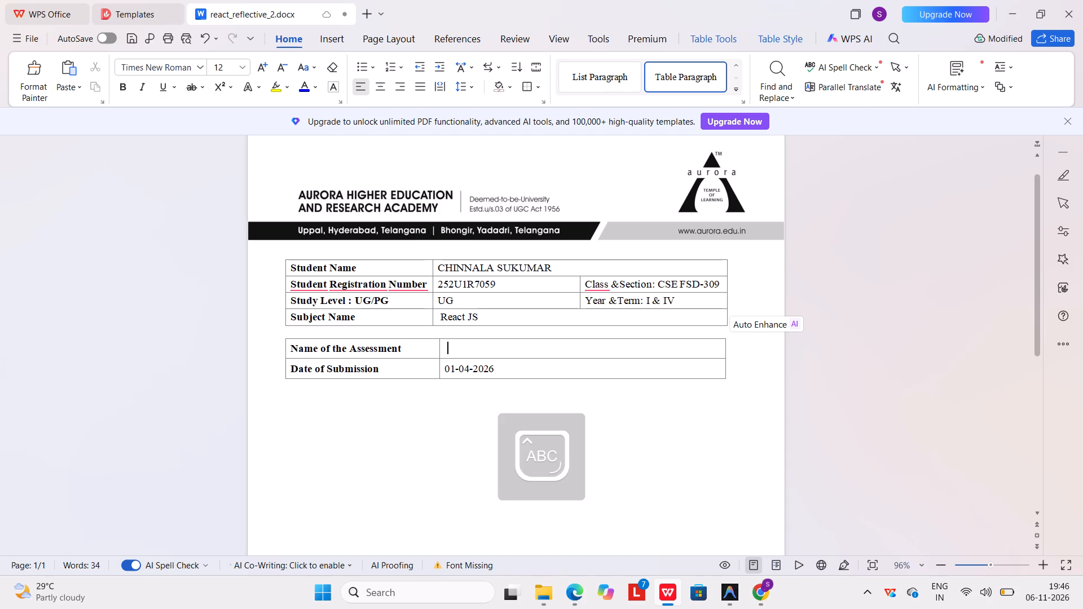
Clear the entry in the Subject Name row of the student details table.
left_click(498, 316)
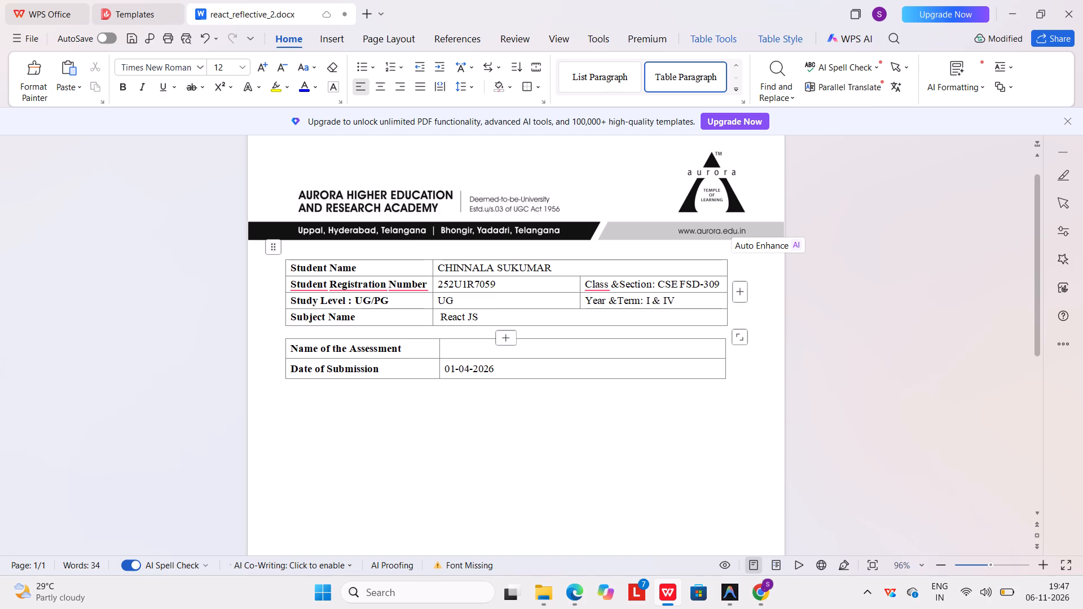
key("BackSpace")
key("BackSpace")
key("BackSpace")
key("BackSpace")
key("BackSpace")
key("BackSpace")
key("BackSpace")
key("BackSpace")
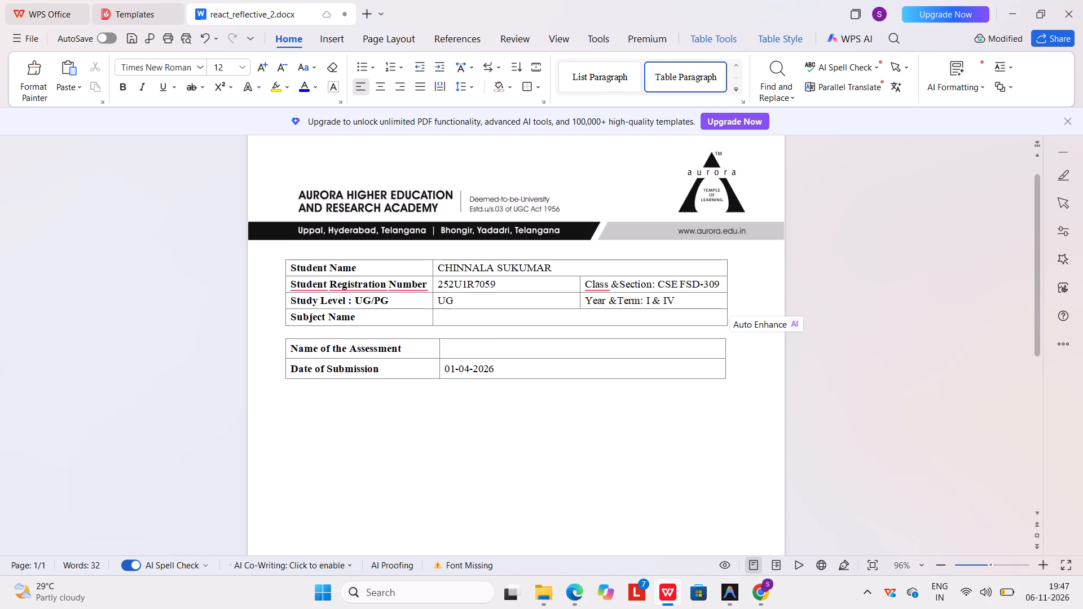
key("BackSpace")
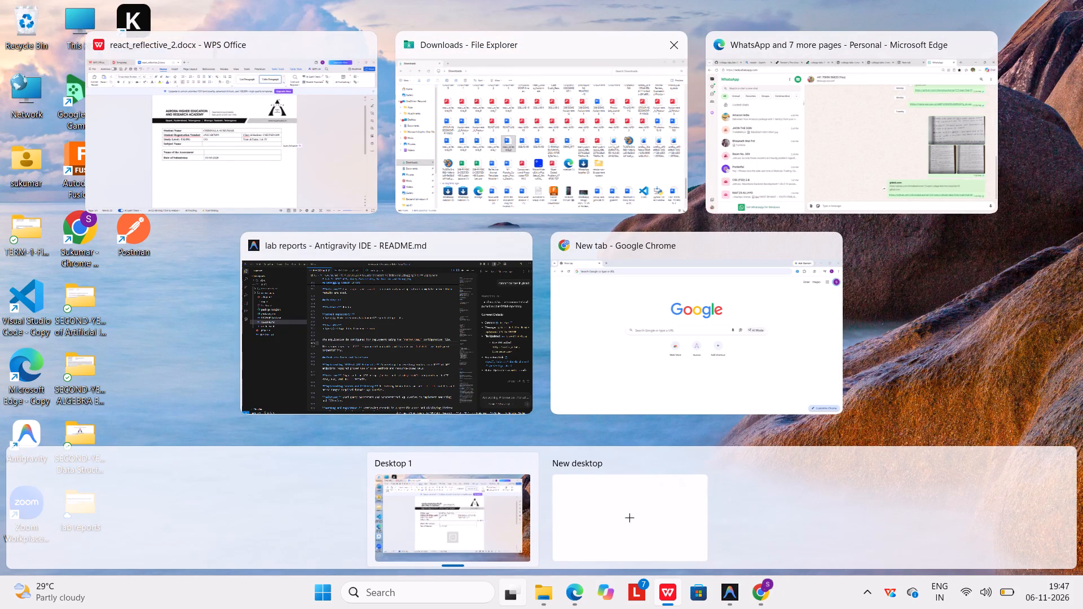
Switch to File Explorer and open the Backend-TERM-2 ND YEAR folder on the OneDrive Desktop.
left_click(456, 142)
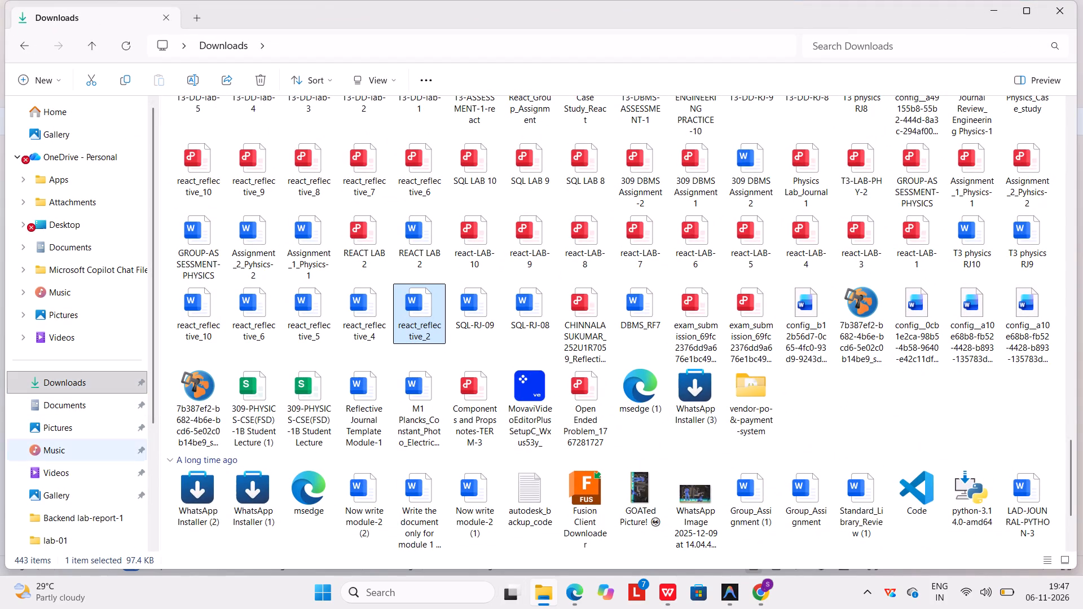
left_click(102, 513)
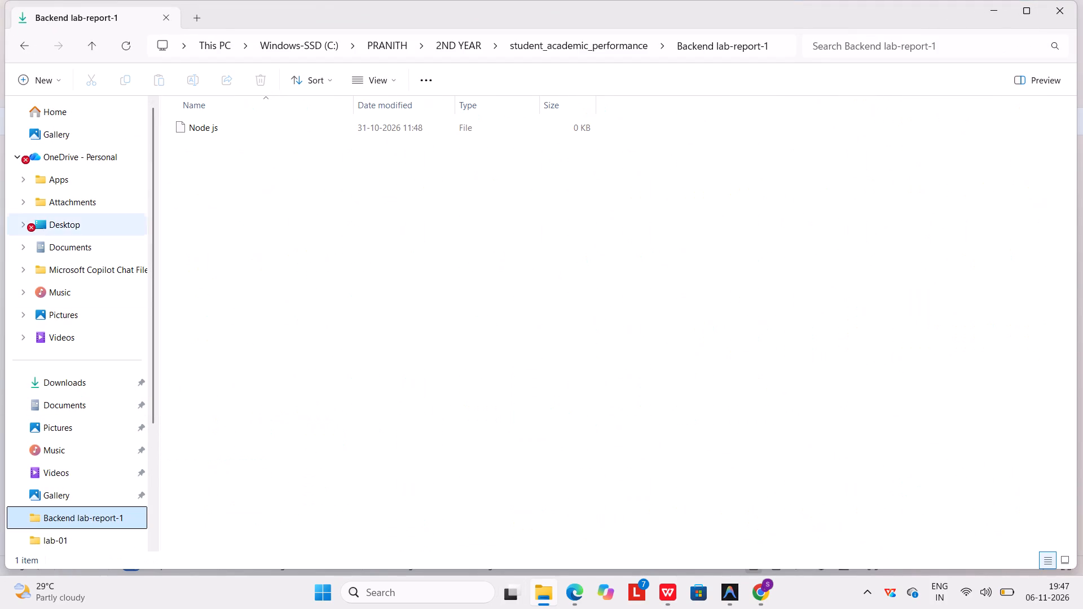
double_click(59, 163)
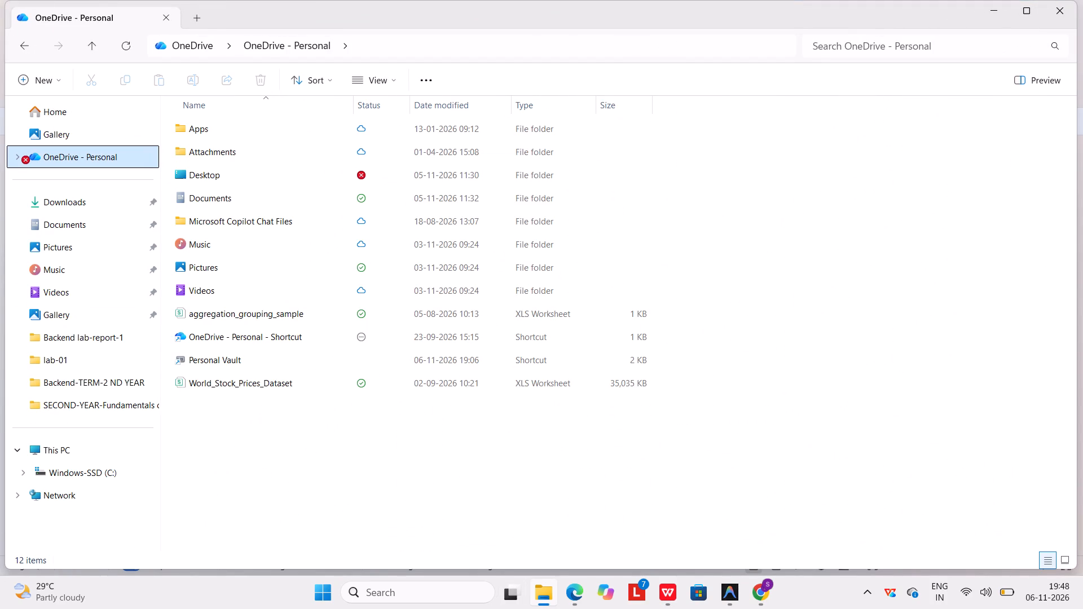
left_click(206, 170)
double_click(273, 125)
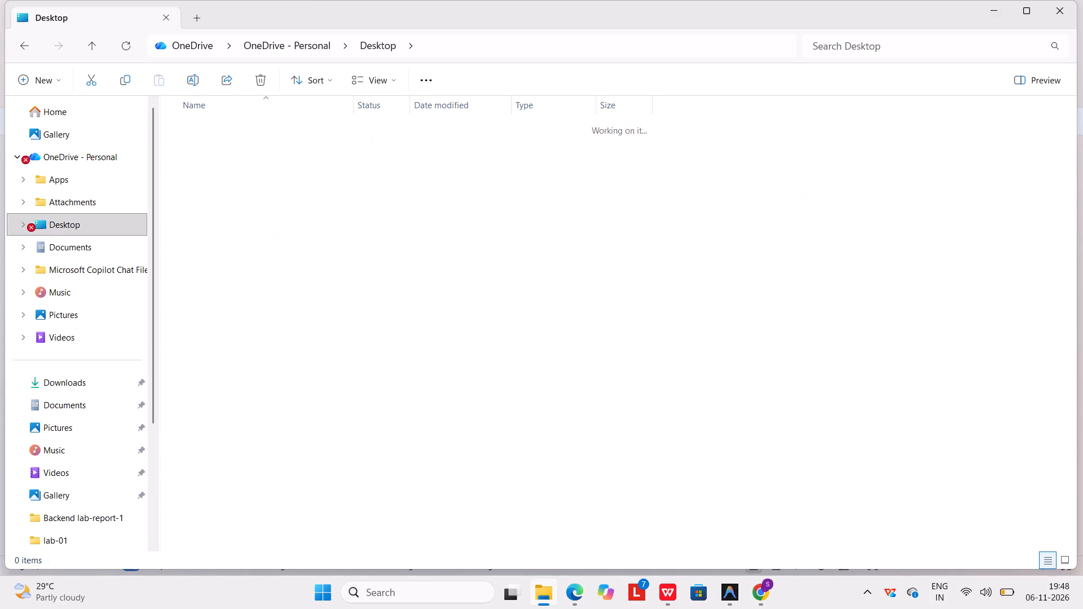
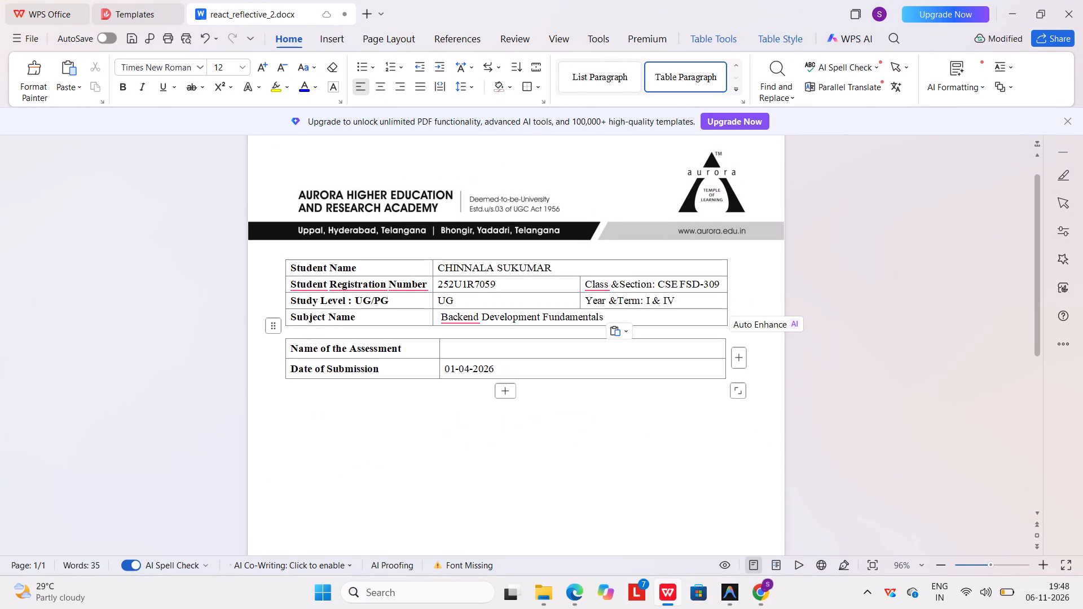
Enter "Lab-Report-3" in the Name of the Assessment row.
left_click(464, 350)
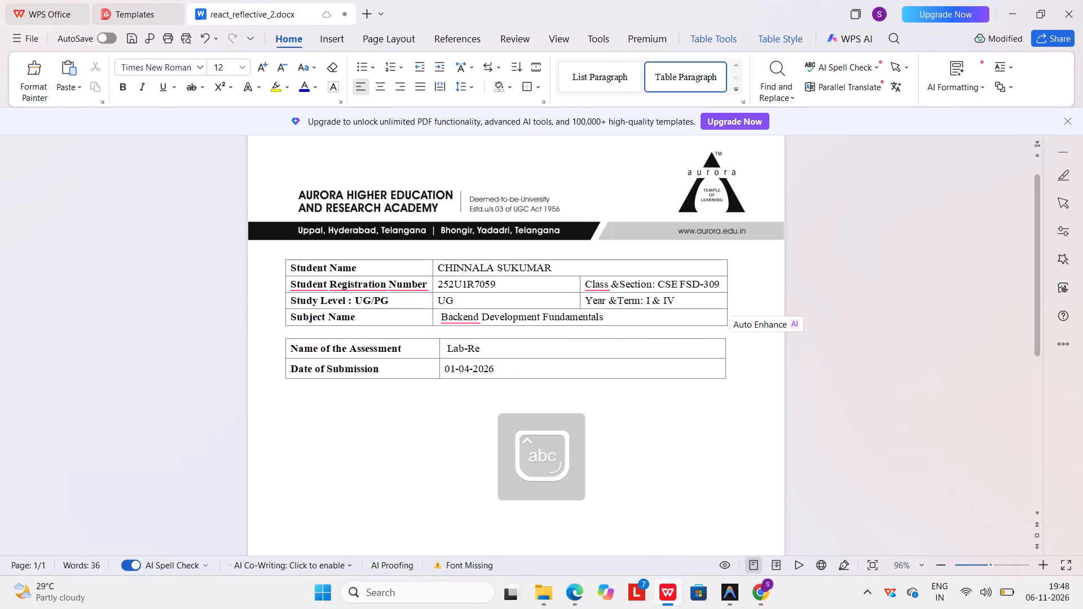
type("-3")
Change the Date of Submission entry to 06-11-2026.
left_click(510, 373)
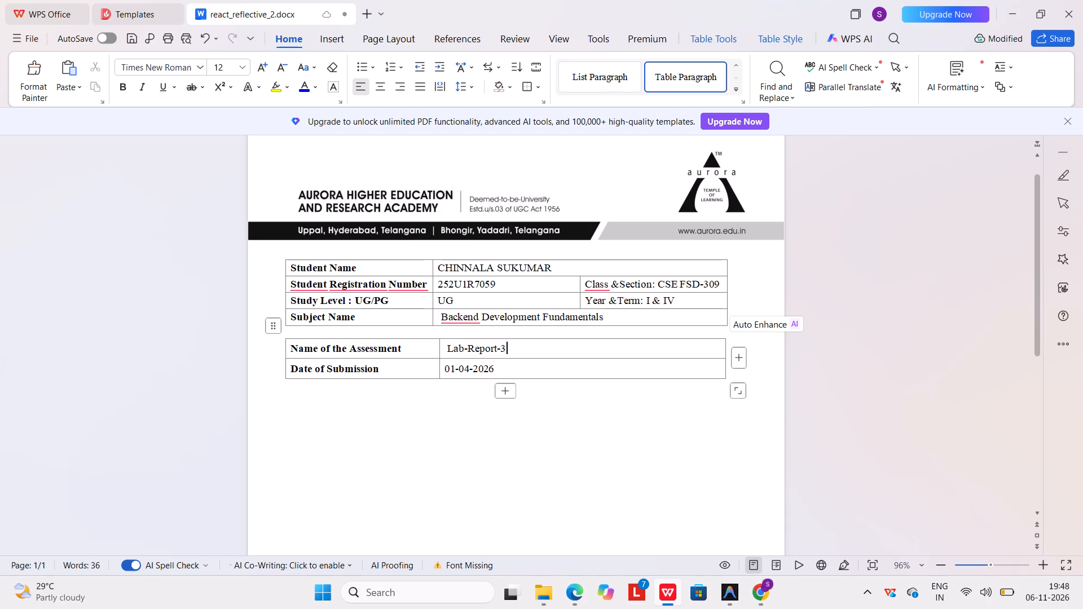
key("Left")
key("Left")
key("Left")
key("Left")
key("Left")
key("BackSpace")
key("BackSpace")
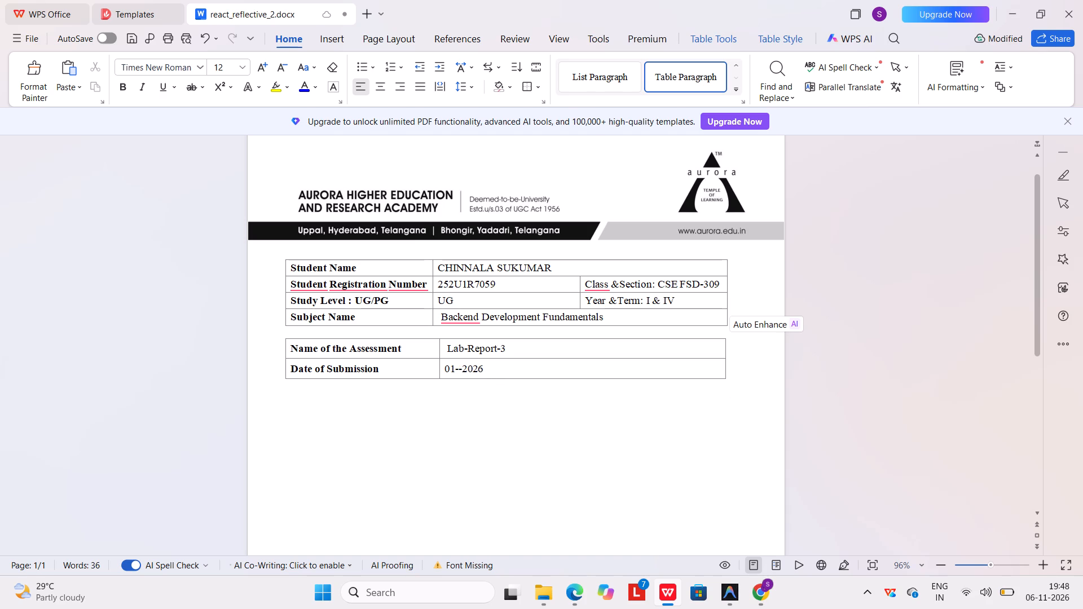
type("11")
key("Left")
key("Left")
key("Left")
key("Left")
key("Right")
key("BackSpace")
key("6")
Insert five line breaks below the Date of Submission table and enter the label "Live Link".
left_click(447, 438)
scroll(447, 438, "down", 4)
scroll(447, 438, "up", 3)
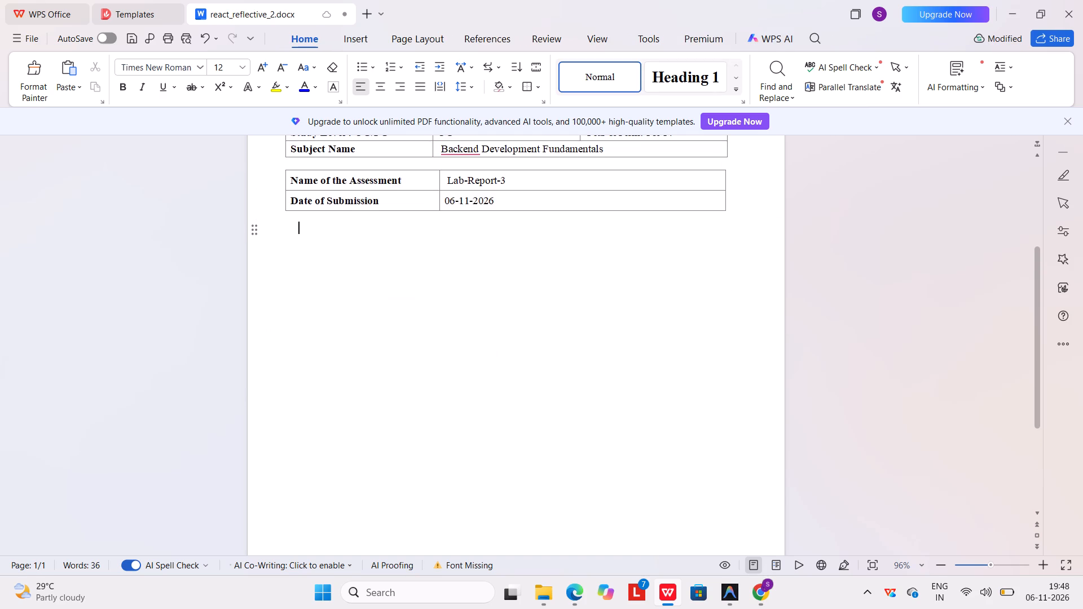
key("Return")
key("Return")
key("Return")
key("Return")
key("Return")
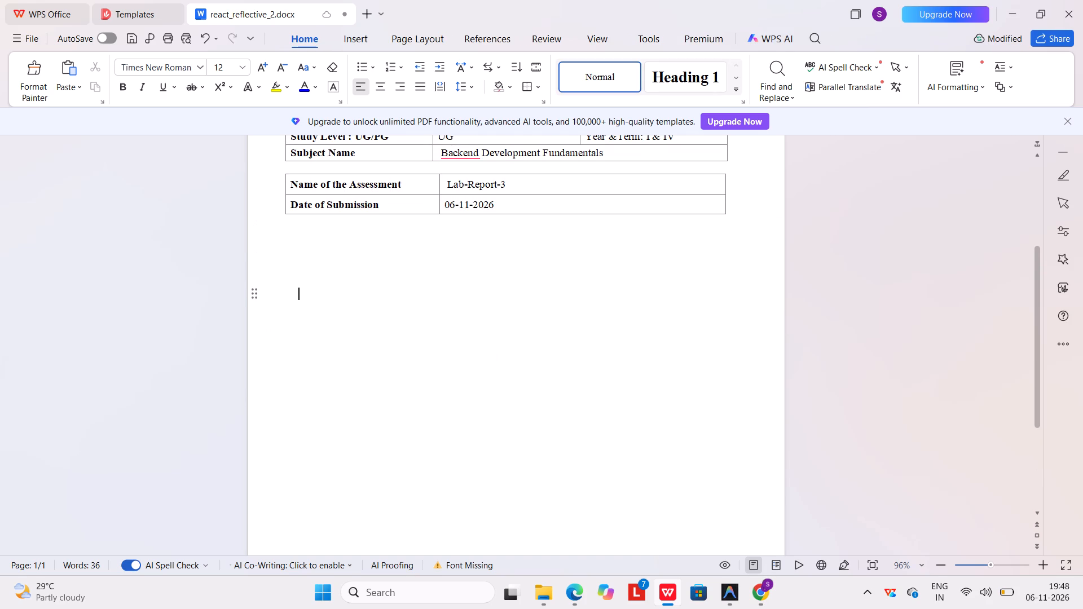
key("l")
type("ive")
key("space")
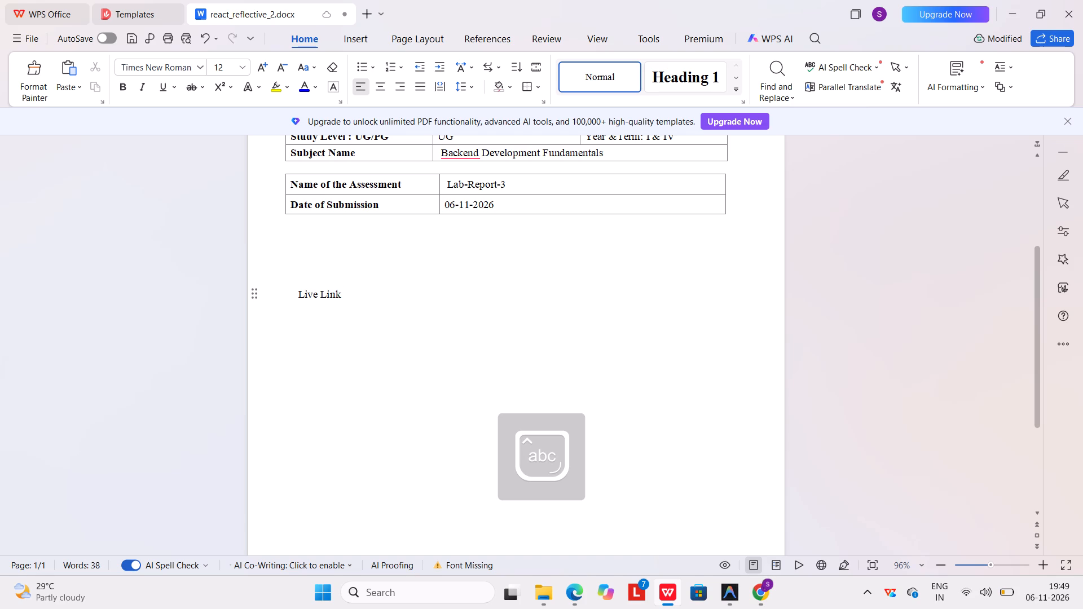
Set the font size of the "Live Link" label to 16.
left_click_drag(296, 293, 360, 303)
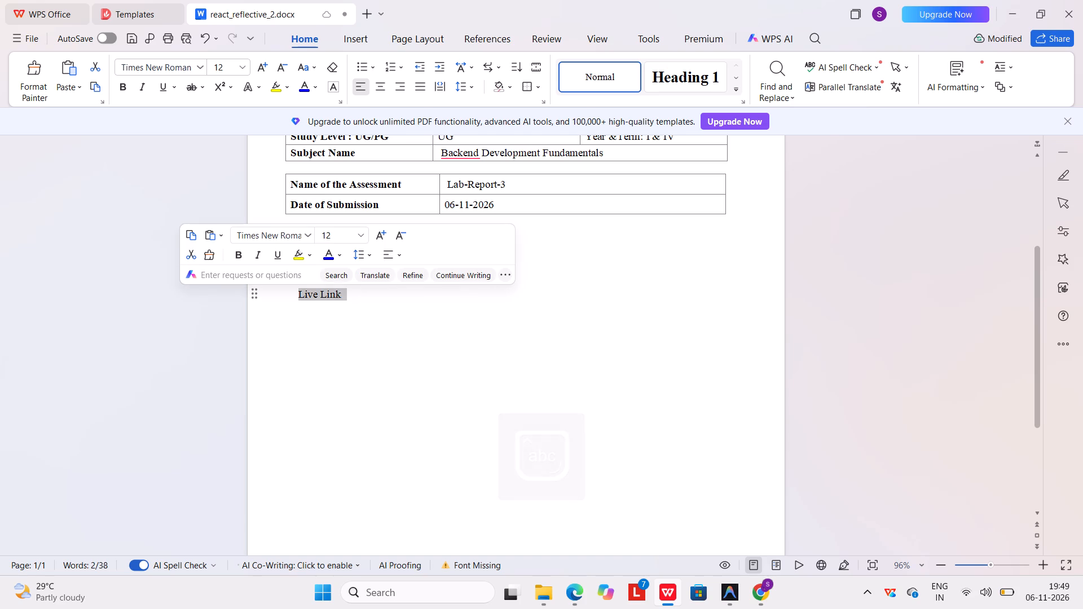
left_click(356, 232)
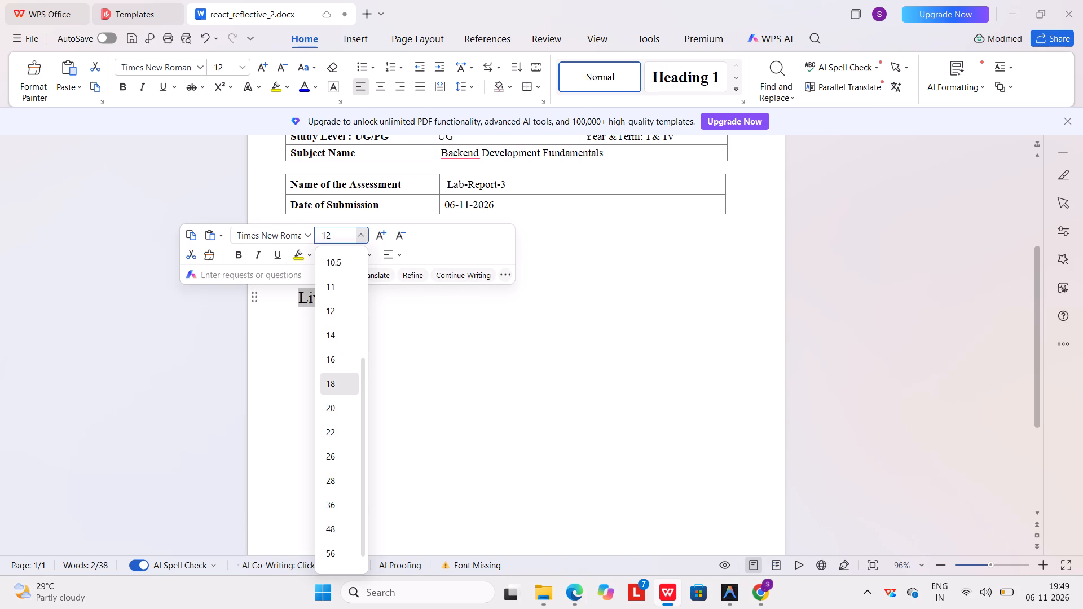
left_click(350, 356)
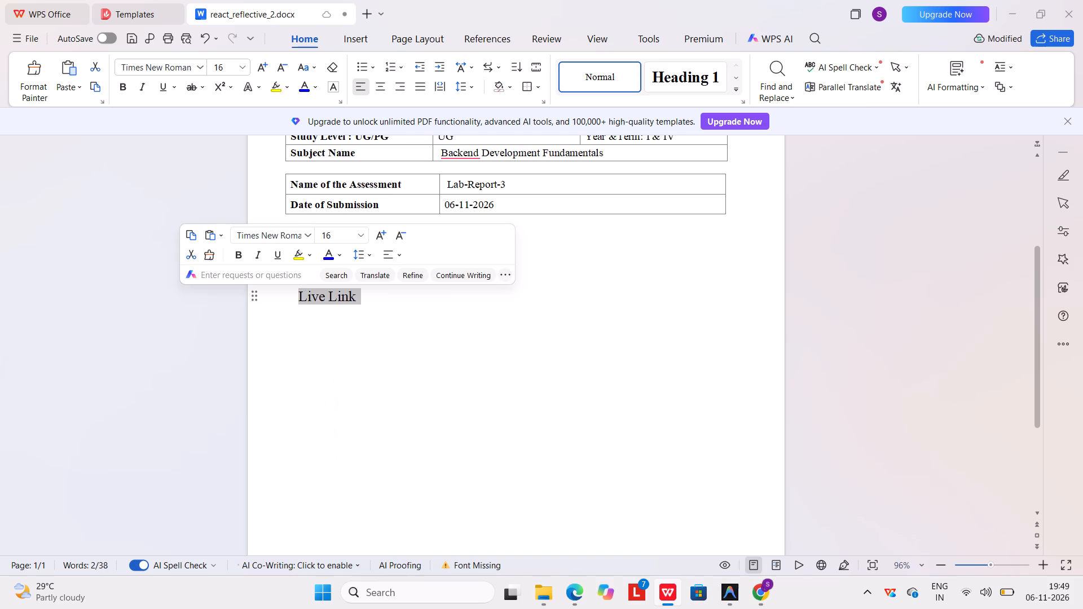
Add a colon after the "Live Link" label, separated from it by a space.
left_click(488, 350)
key("space")
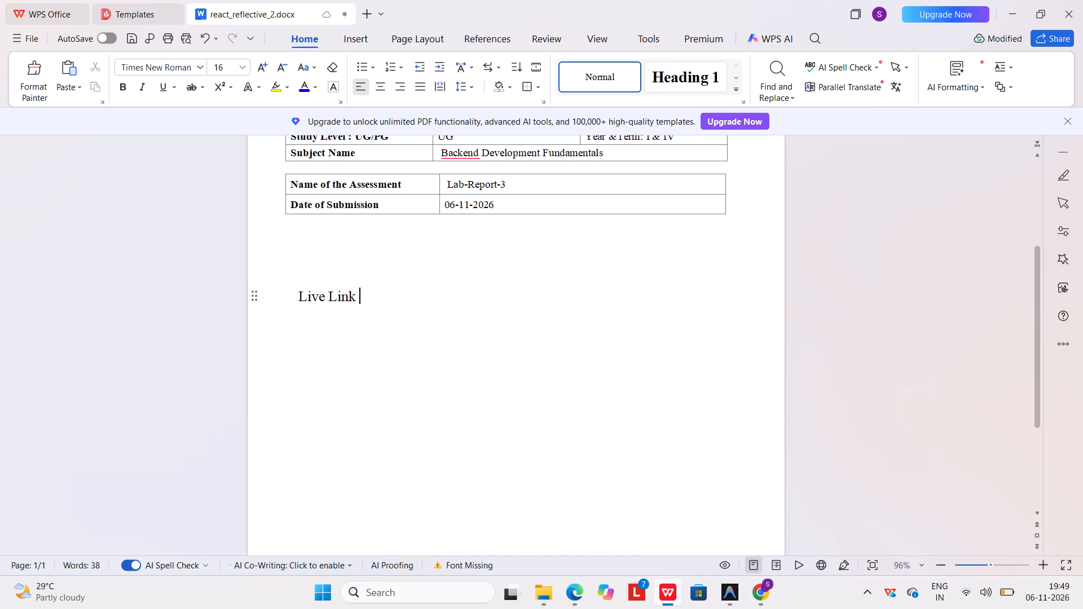
key("shift+colon")
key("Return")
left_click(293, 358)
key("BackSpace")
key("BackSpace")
Paste the copied text "Backend Development Fundamentals" after "Live Link :", leaving spaces between them.
key("space")
key("space")
key("ctrl+v")
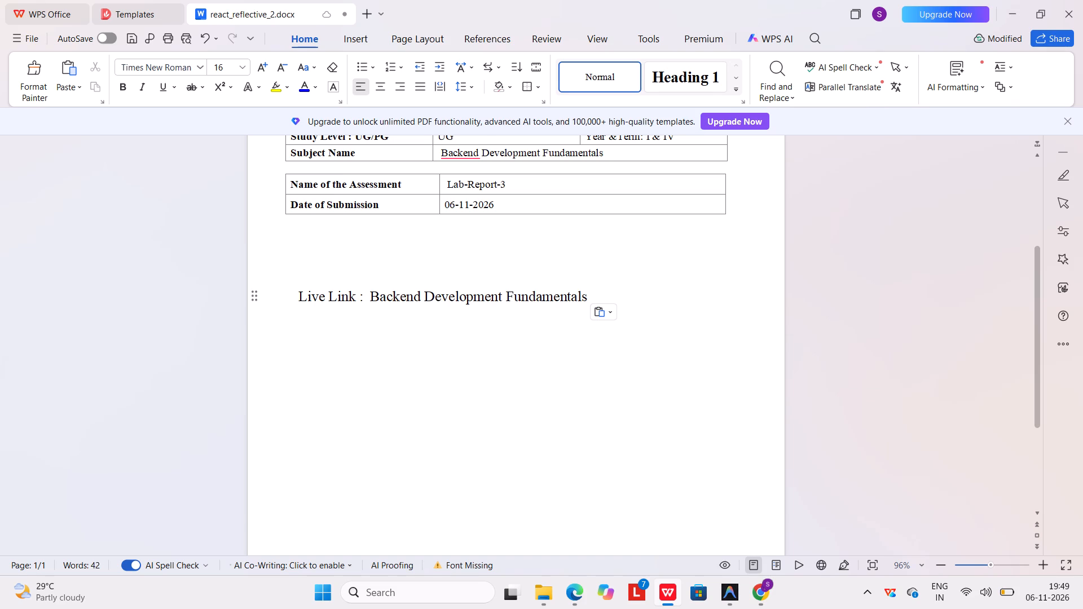
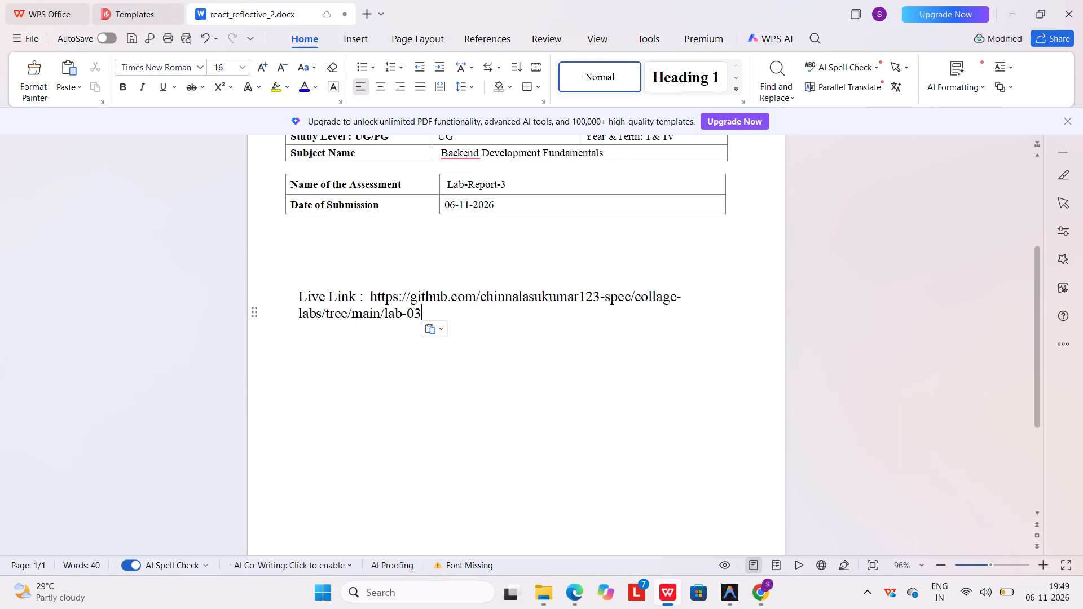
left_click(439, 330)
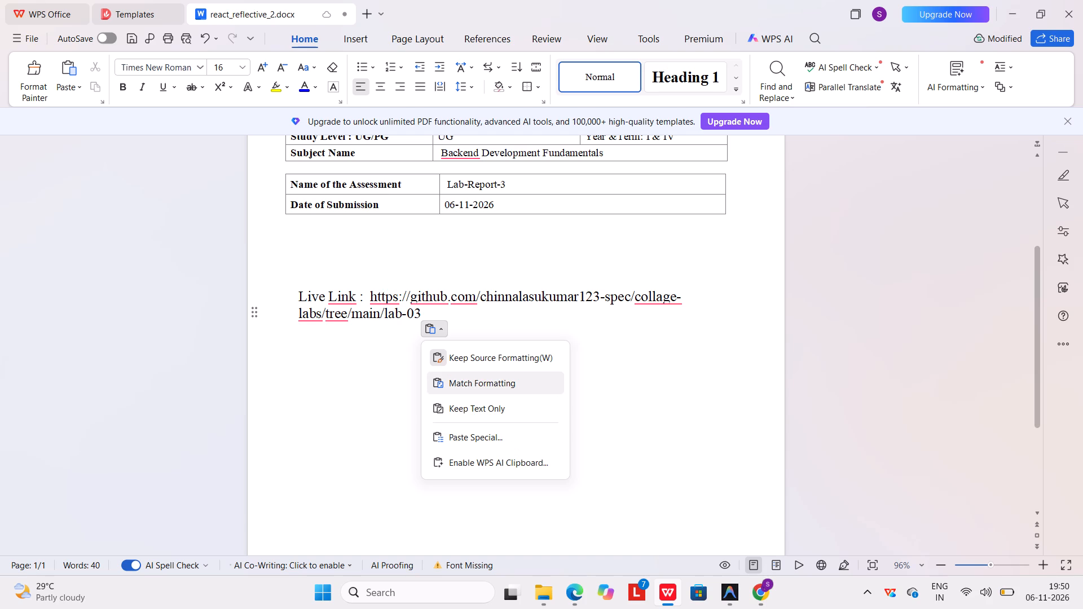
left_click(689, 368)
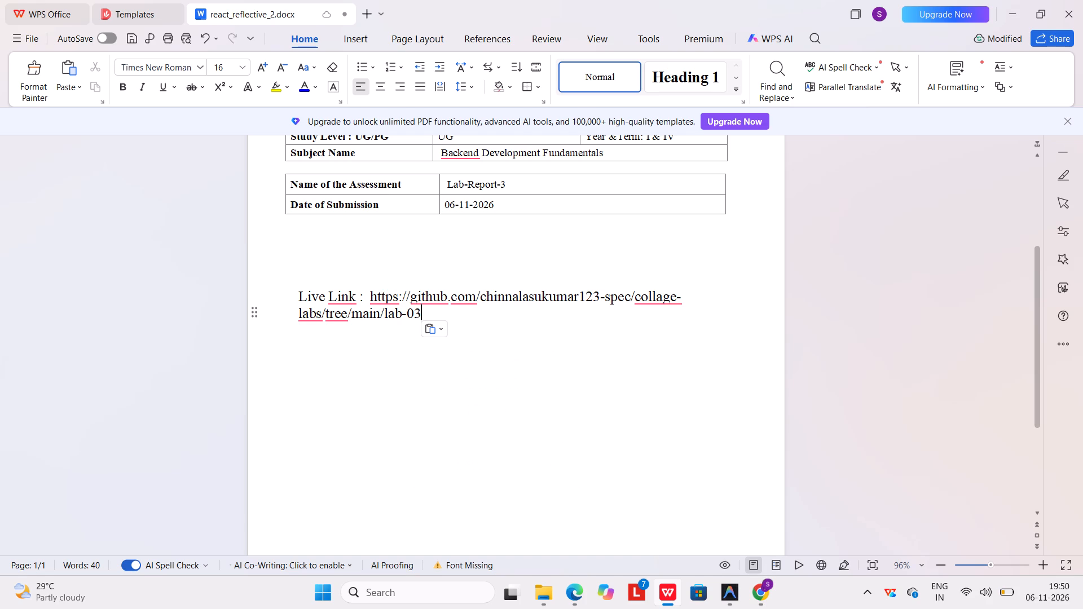
Undo the paste of the GitHub link after "Live Link :".
left_click_drag(369, 292, 451, 329)
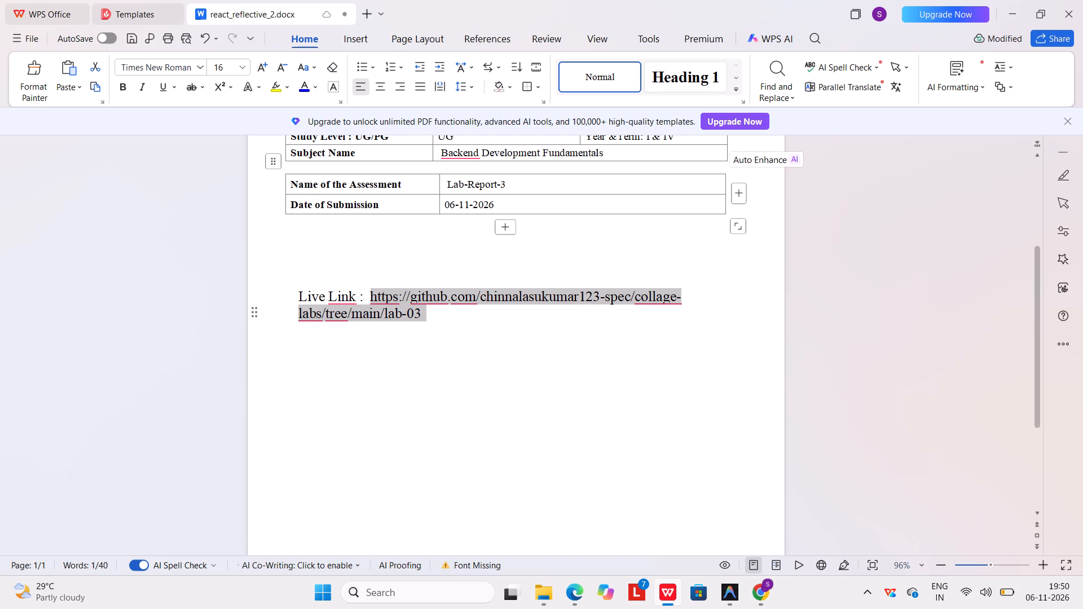
left_click(256, 312)
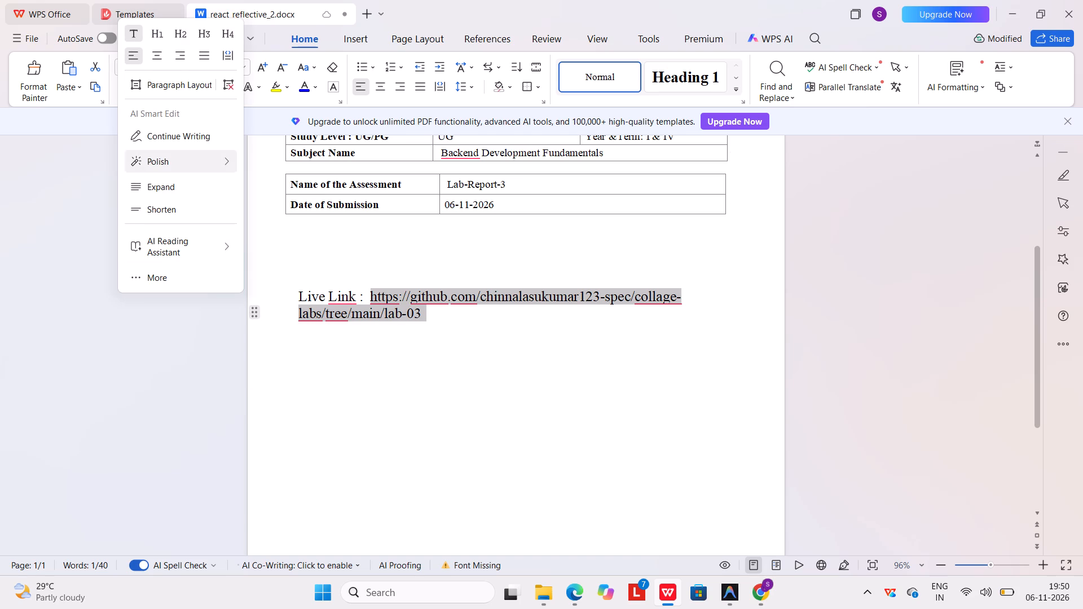
left_click(381, 417)
key("ctrl+z")
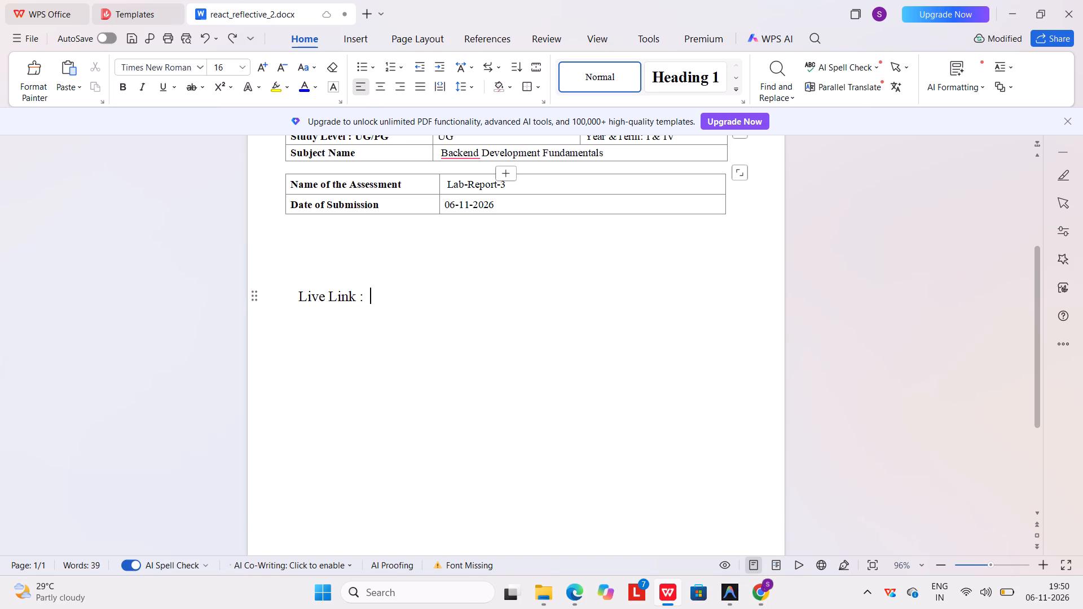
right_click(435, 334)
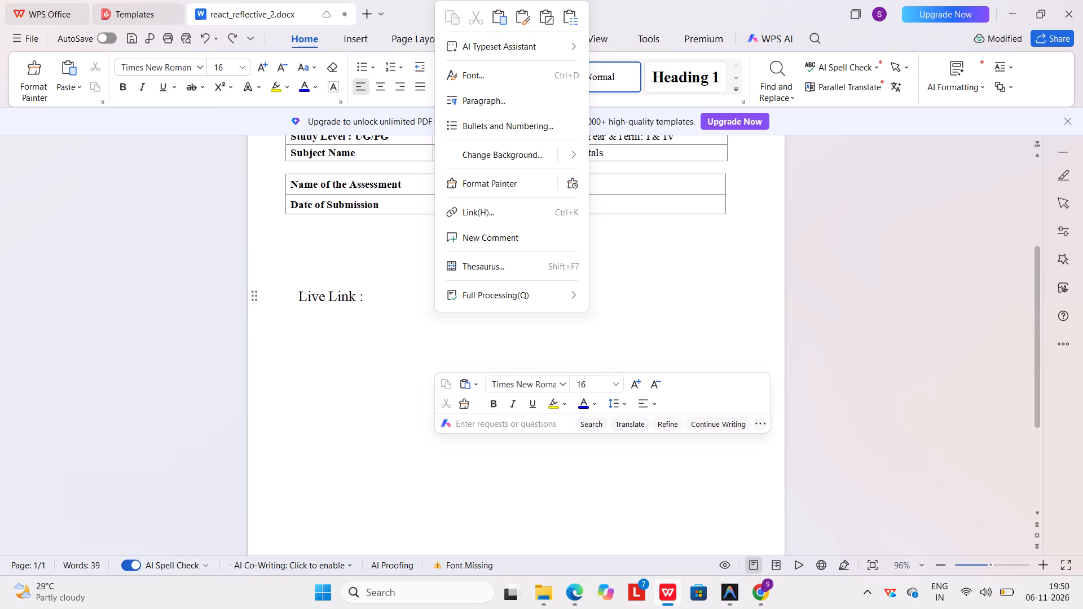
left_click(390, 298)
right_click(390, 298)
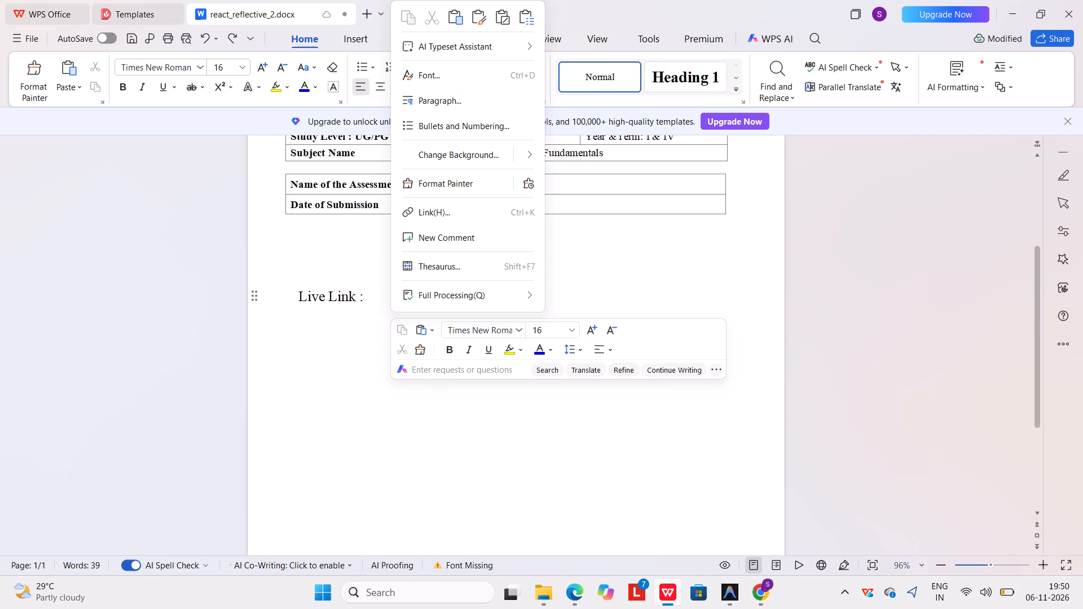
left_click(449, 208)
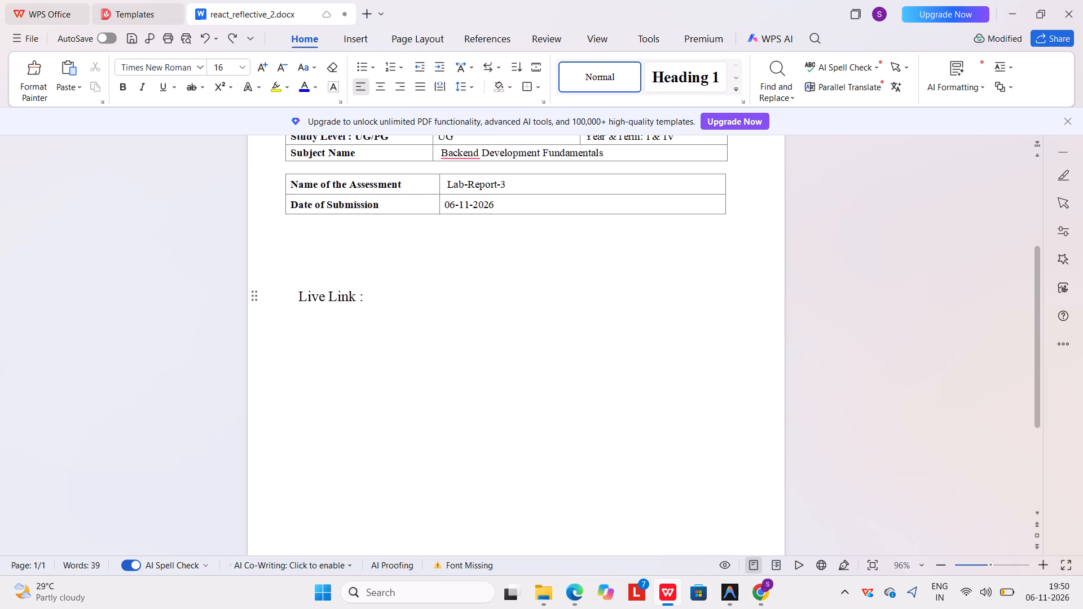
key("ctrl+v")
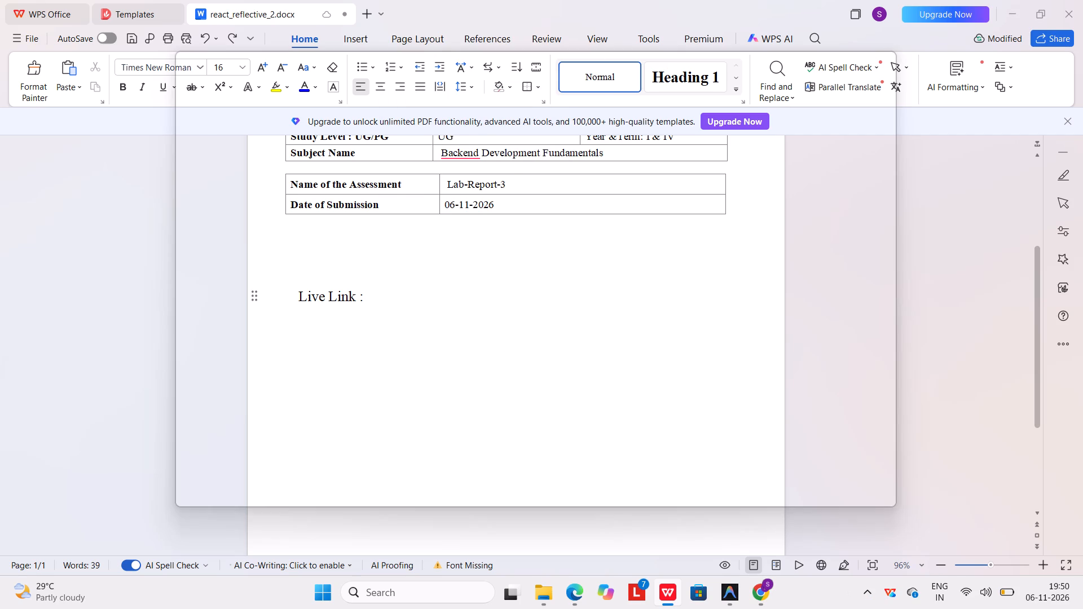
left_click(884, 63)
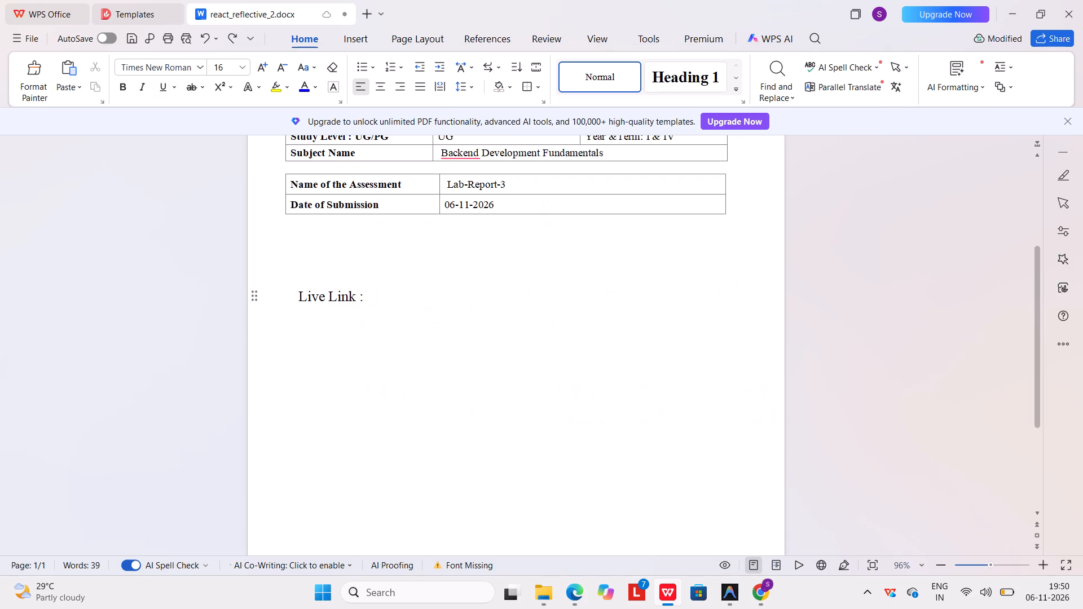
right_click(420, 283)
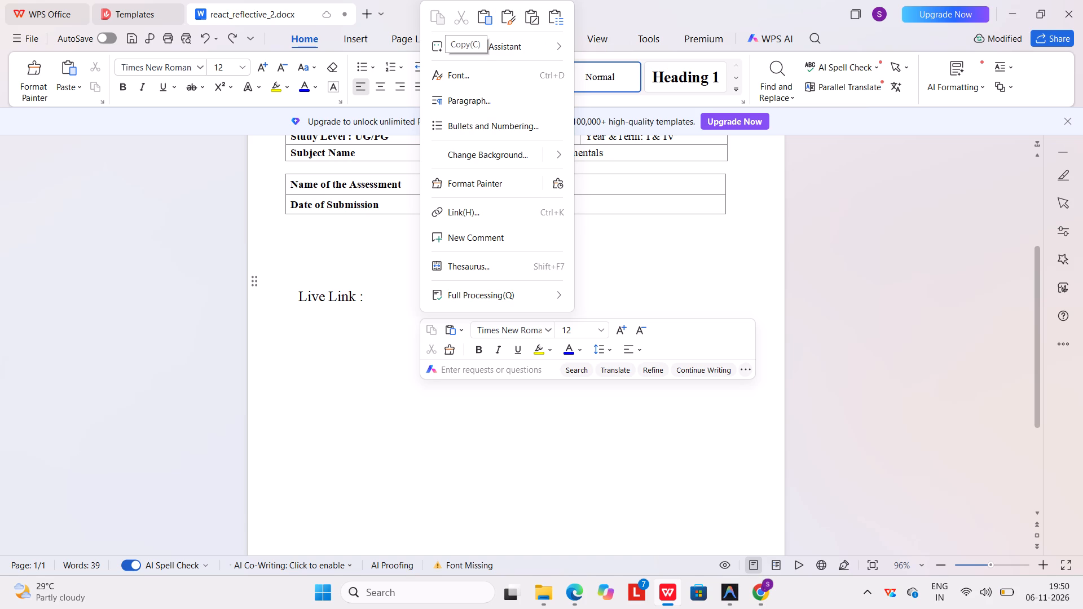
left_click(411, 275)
Remove the leading spaces before the "Live Link :" label, keeping the label on its own line below the tables.
left_click(384, 297)
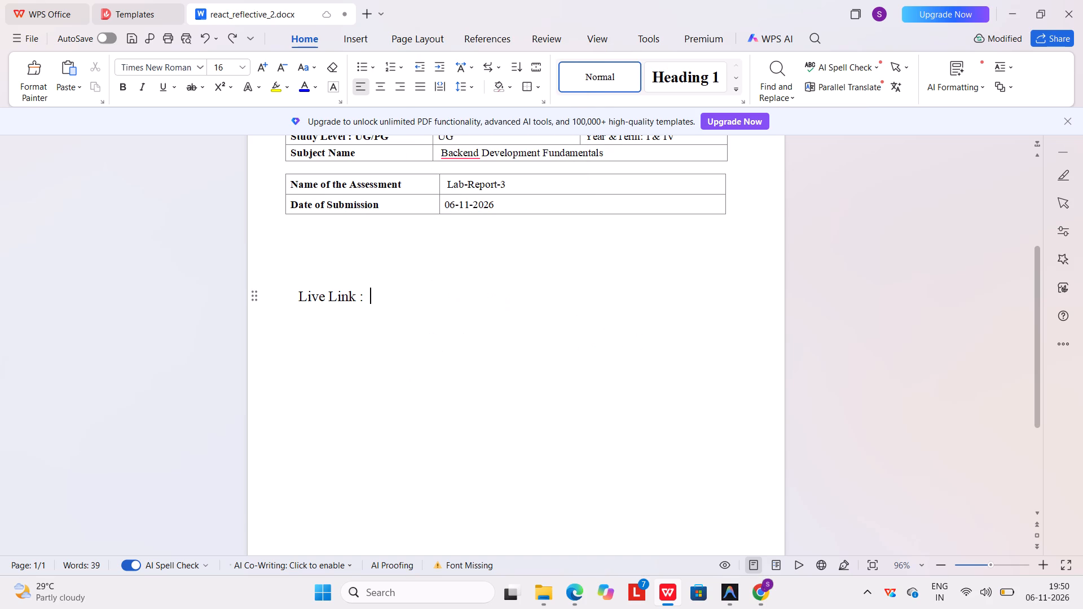
key("Left")
key("Left")
key("Left")
key("Left")
key("Left")
key("Left")
key("Left")
key("Left")
key("Left")
key("Left")
key("Left")
key("Left")
key("Left")
key("BackSpace")
key("BackSpace")
key("BackSpace")
key("Return")
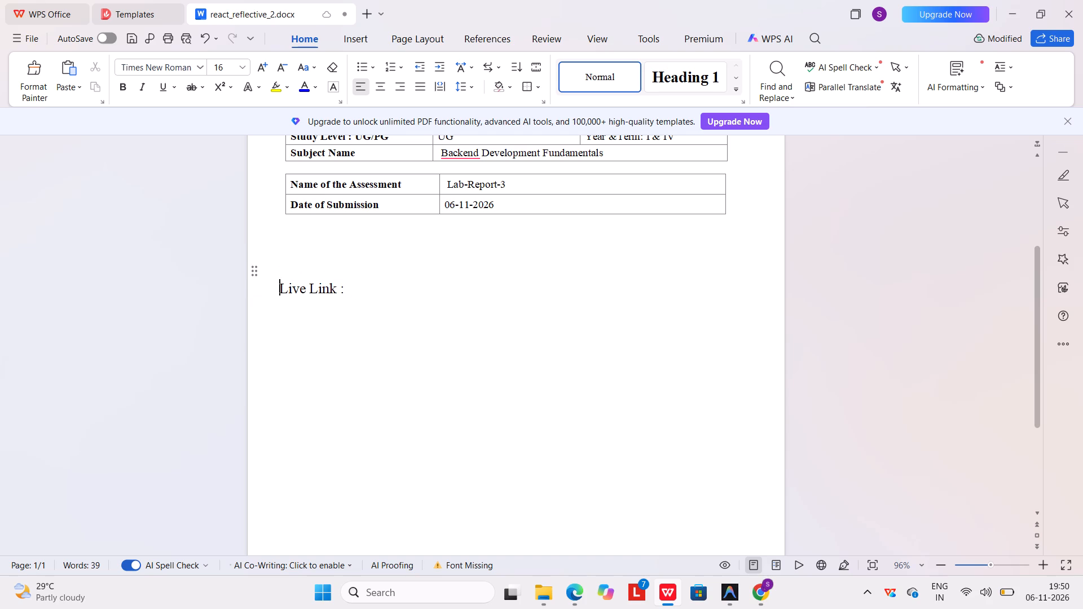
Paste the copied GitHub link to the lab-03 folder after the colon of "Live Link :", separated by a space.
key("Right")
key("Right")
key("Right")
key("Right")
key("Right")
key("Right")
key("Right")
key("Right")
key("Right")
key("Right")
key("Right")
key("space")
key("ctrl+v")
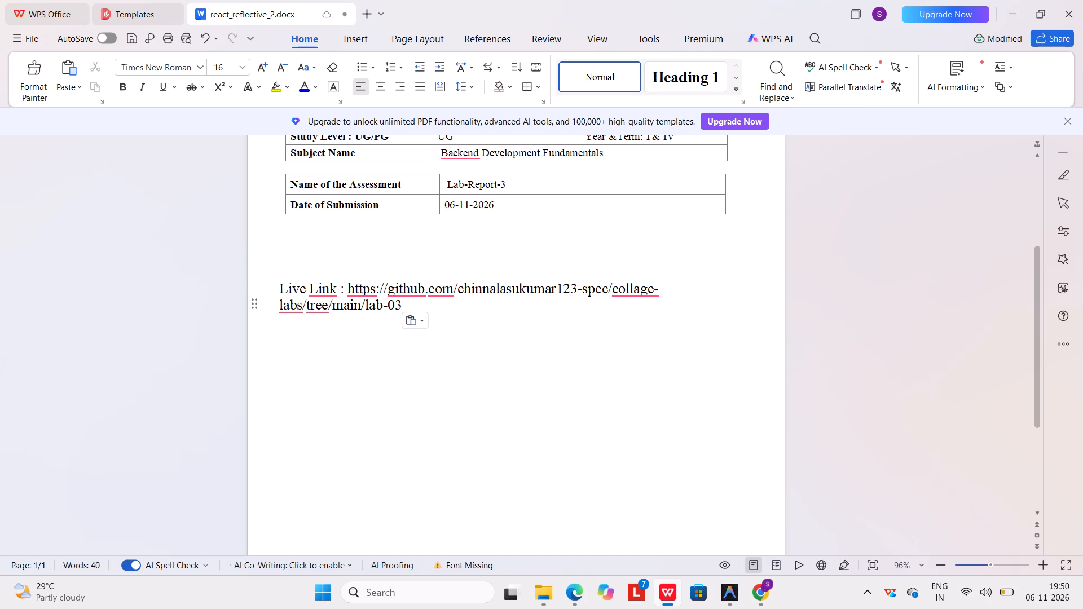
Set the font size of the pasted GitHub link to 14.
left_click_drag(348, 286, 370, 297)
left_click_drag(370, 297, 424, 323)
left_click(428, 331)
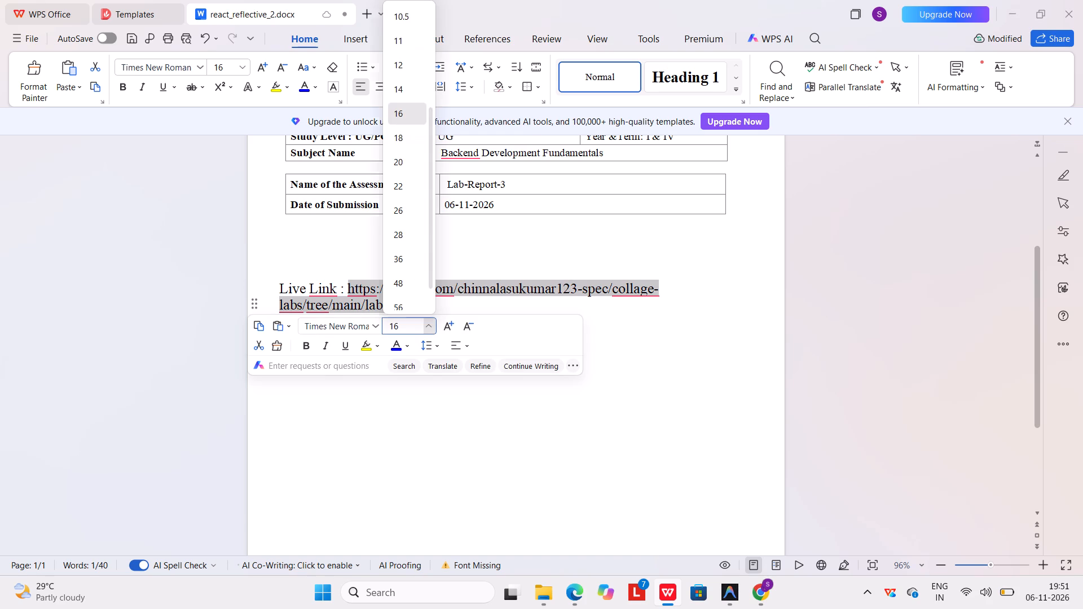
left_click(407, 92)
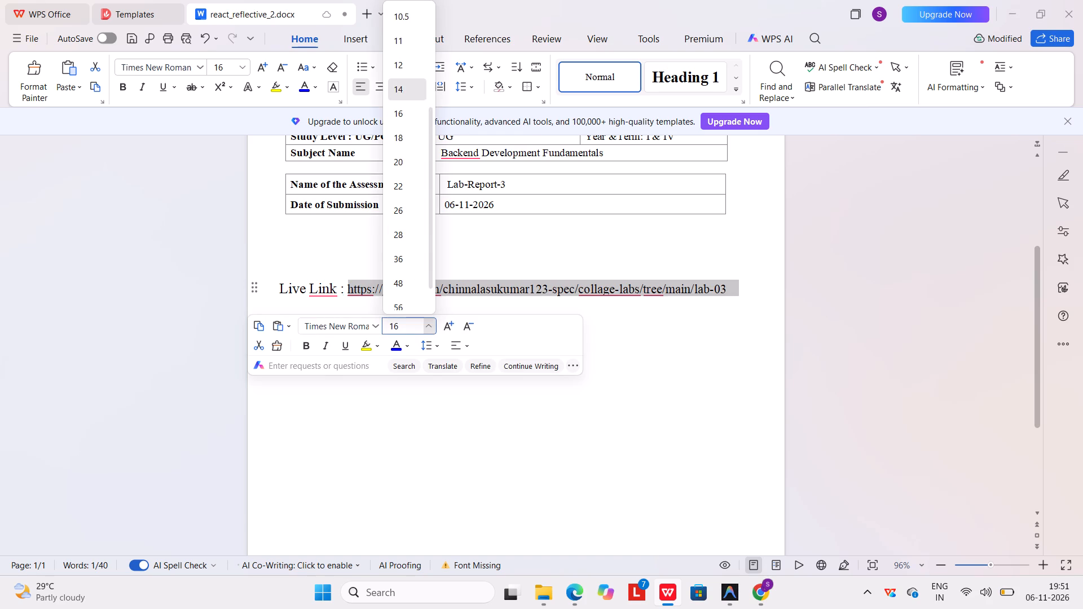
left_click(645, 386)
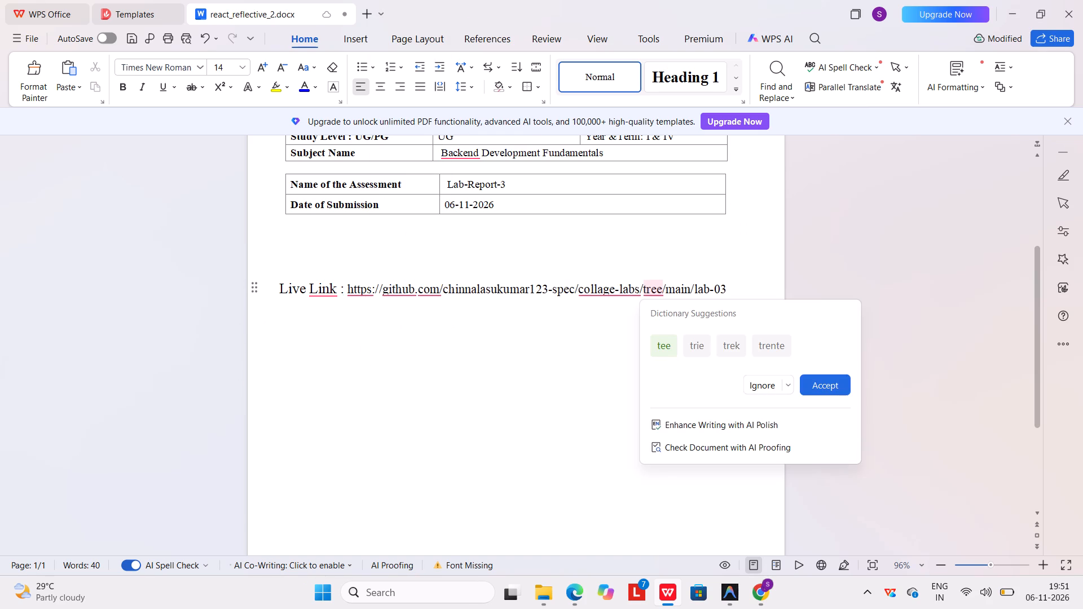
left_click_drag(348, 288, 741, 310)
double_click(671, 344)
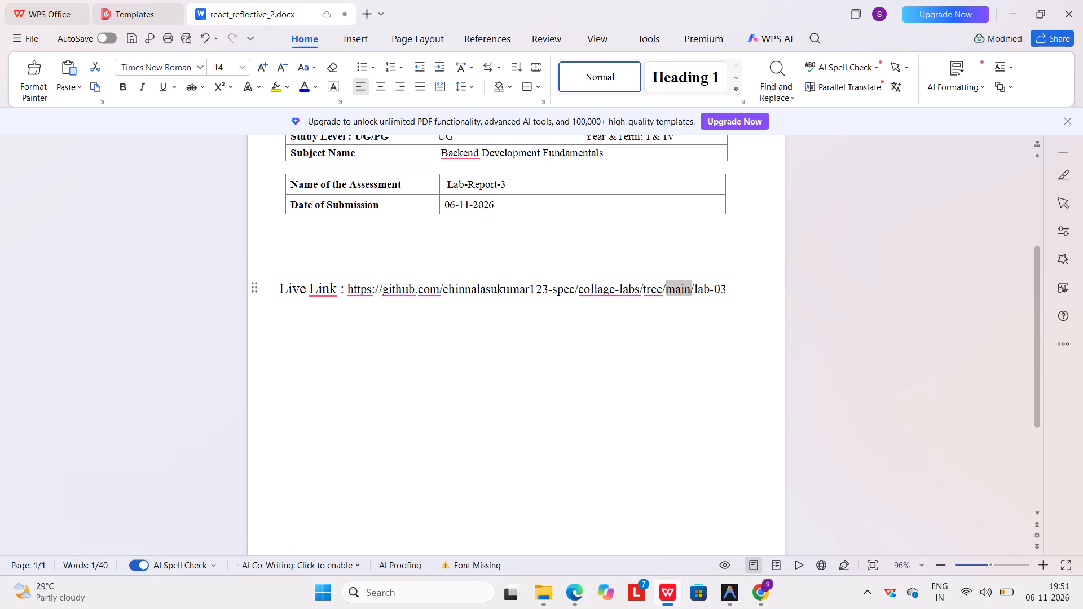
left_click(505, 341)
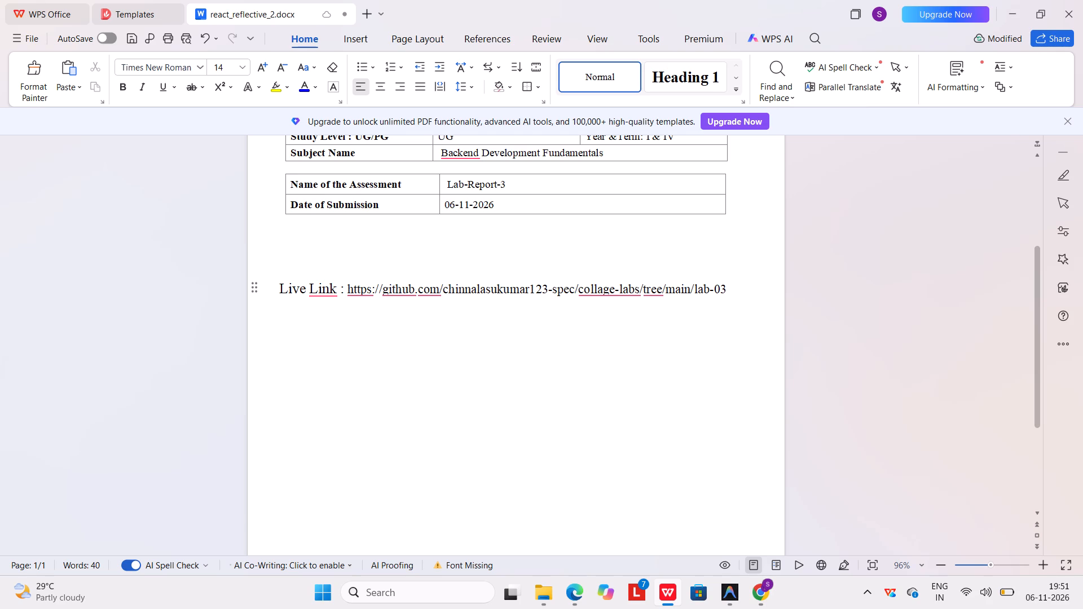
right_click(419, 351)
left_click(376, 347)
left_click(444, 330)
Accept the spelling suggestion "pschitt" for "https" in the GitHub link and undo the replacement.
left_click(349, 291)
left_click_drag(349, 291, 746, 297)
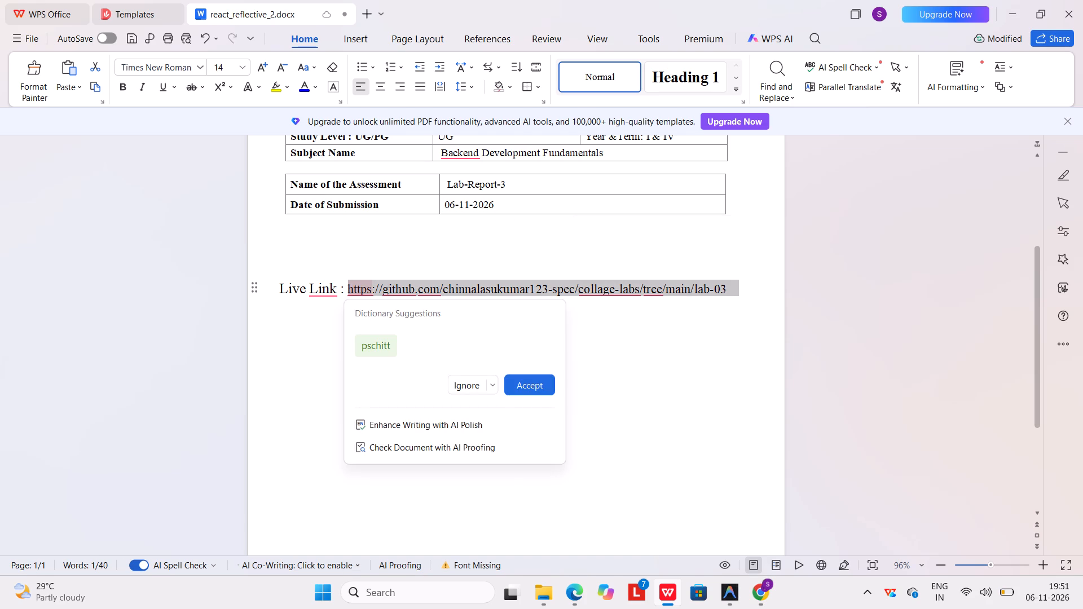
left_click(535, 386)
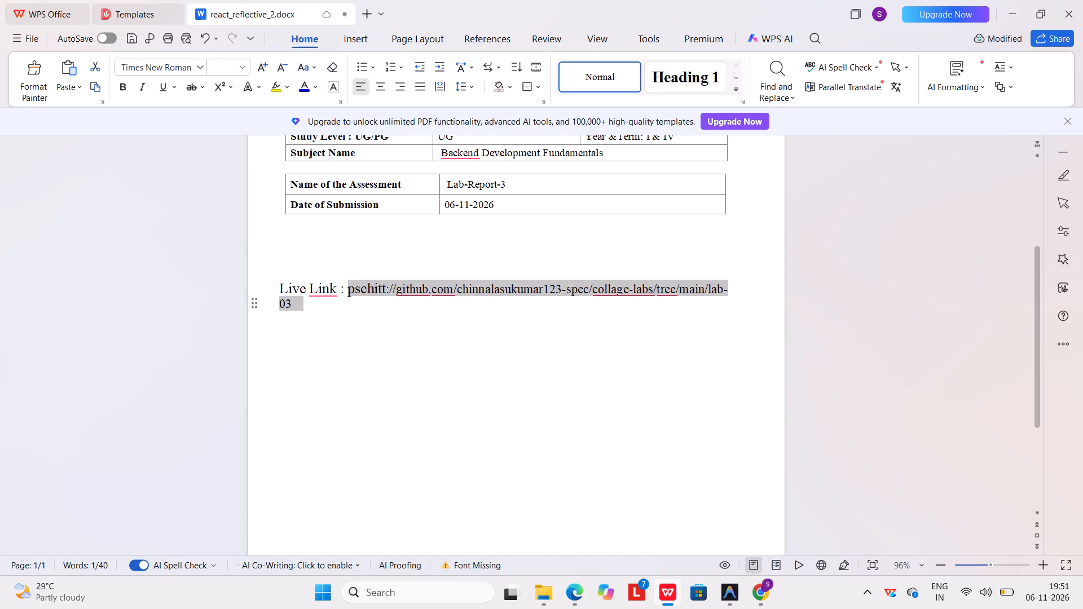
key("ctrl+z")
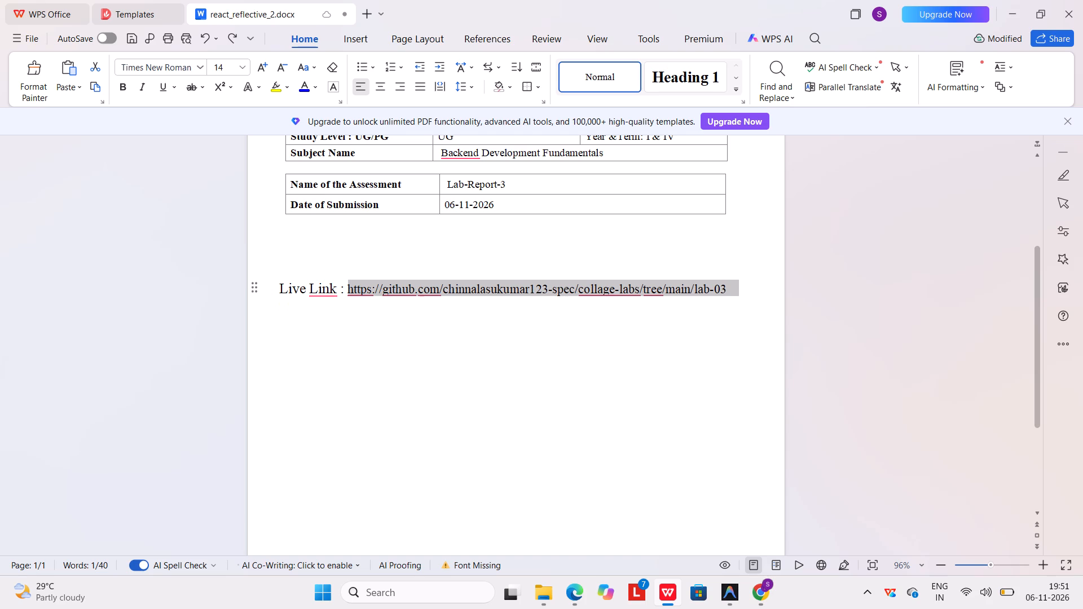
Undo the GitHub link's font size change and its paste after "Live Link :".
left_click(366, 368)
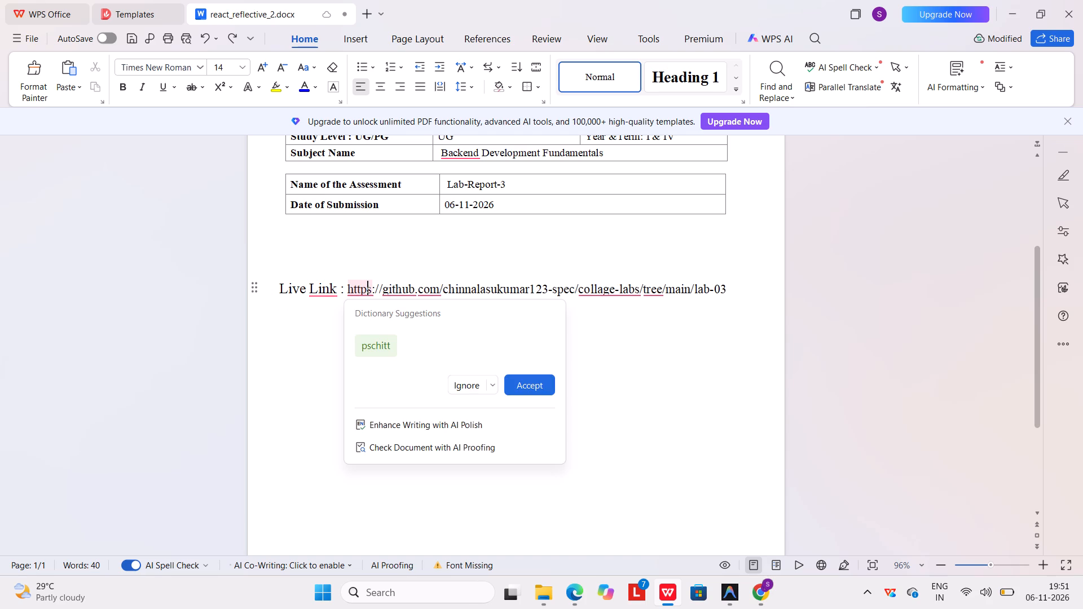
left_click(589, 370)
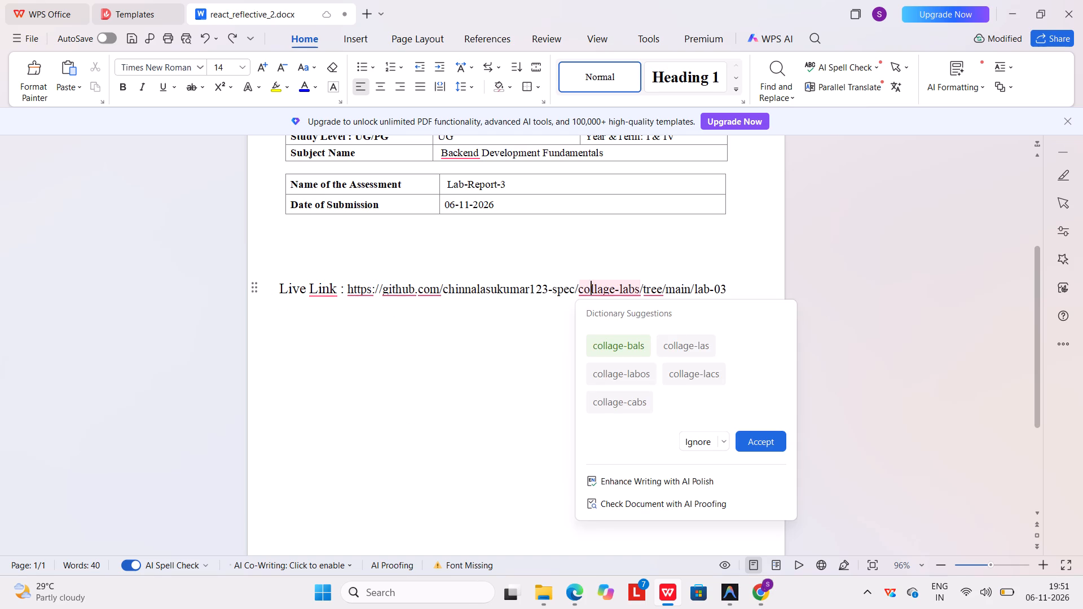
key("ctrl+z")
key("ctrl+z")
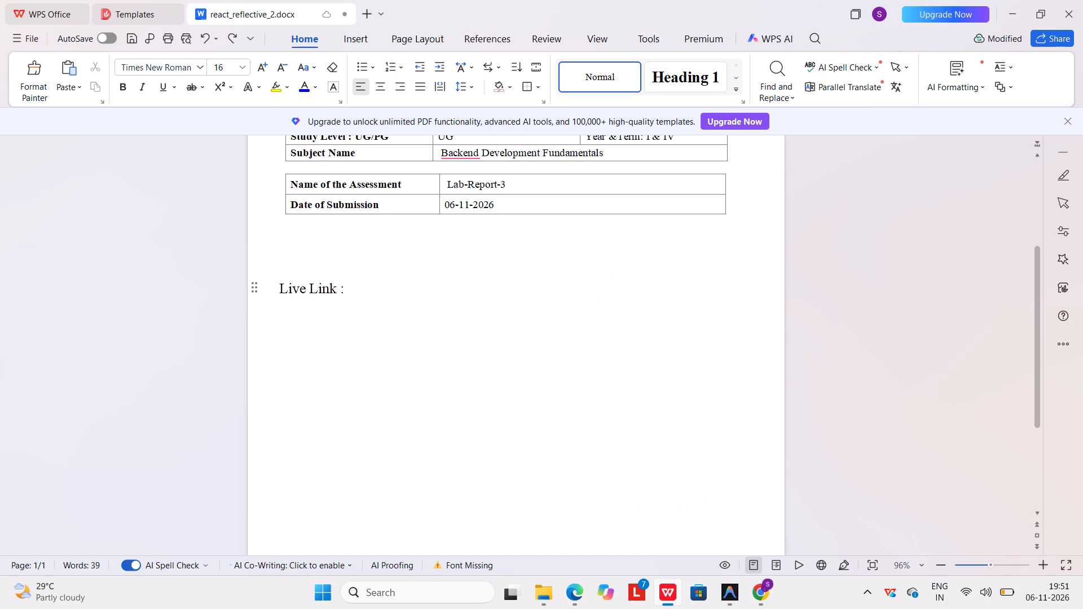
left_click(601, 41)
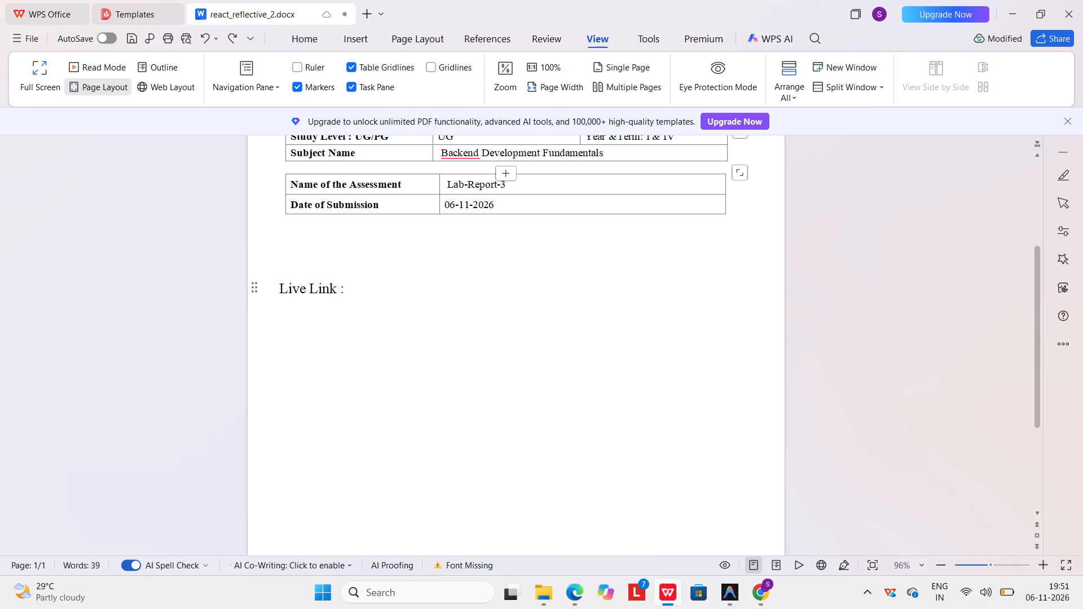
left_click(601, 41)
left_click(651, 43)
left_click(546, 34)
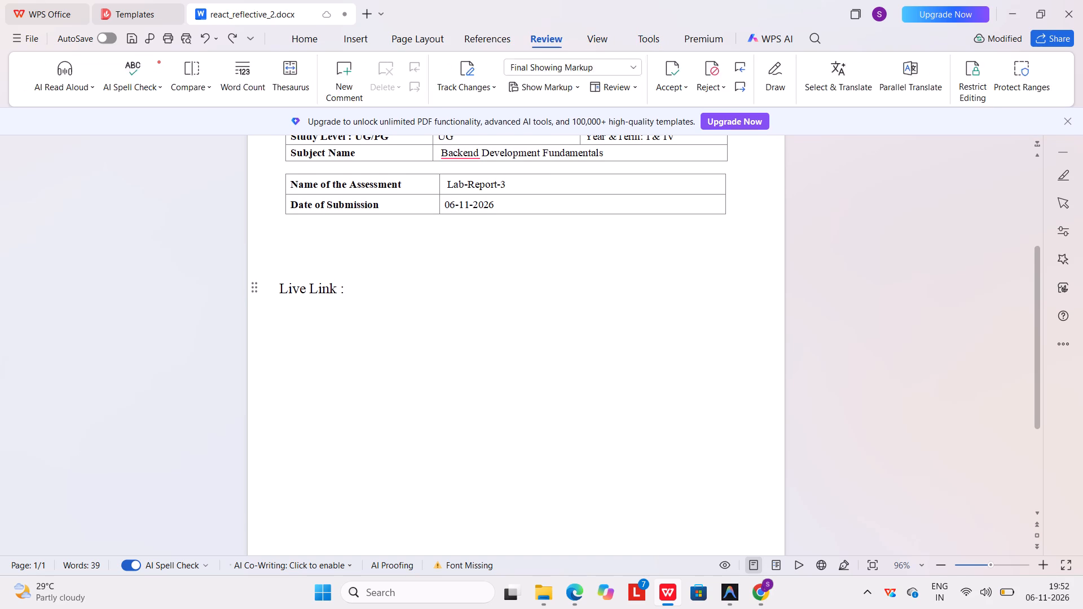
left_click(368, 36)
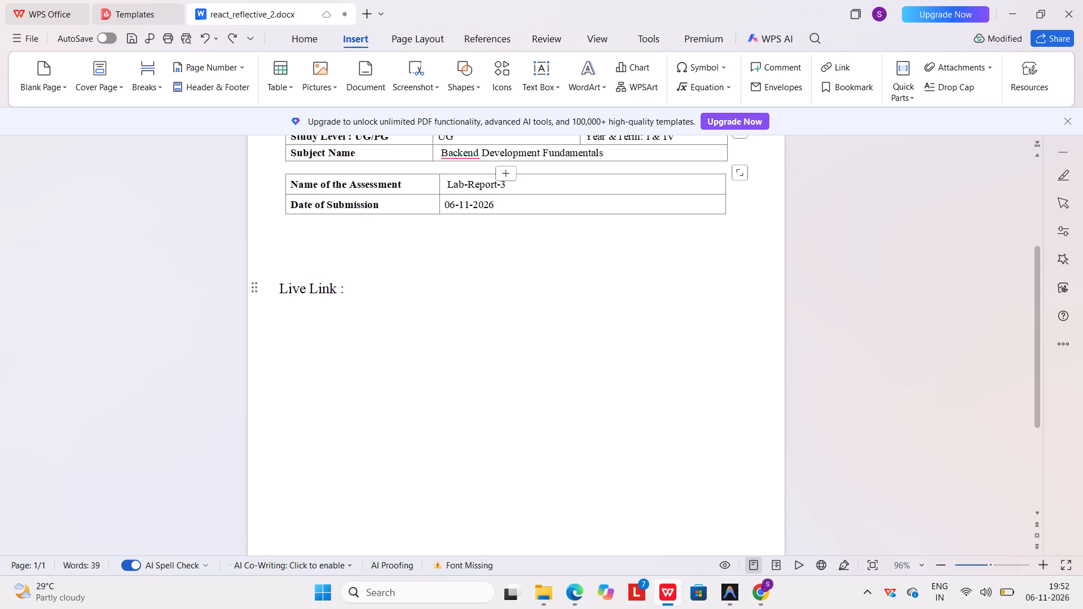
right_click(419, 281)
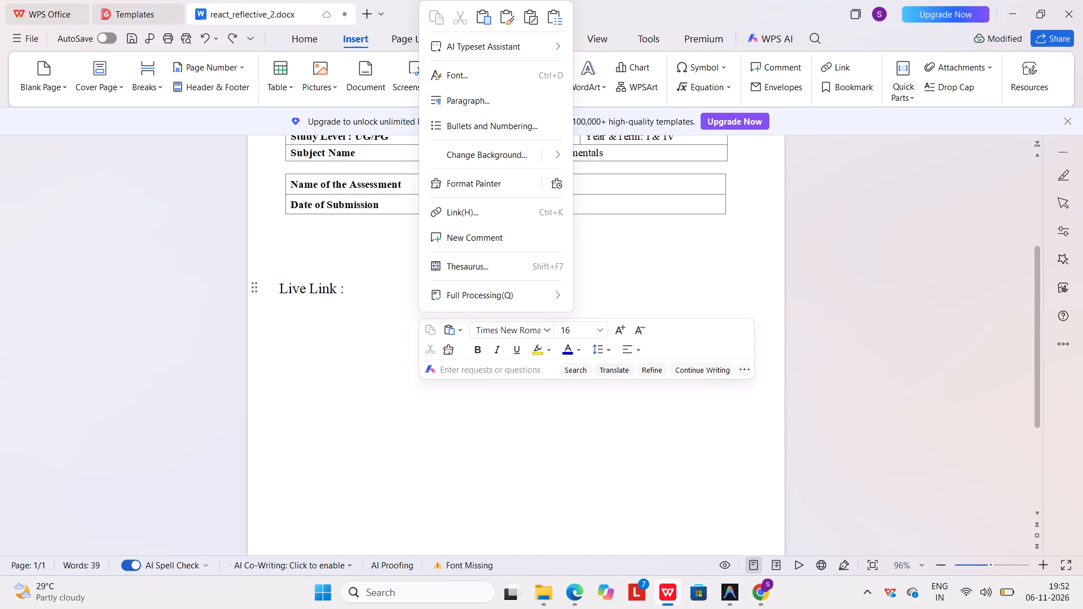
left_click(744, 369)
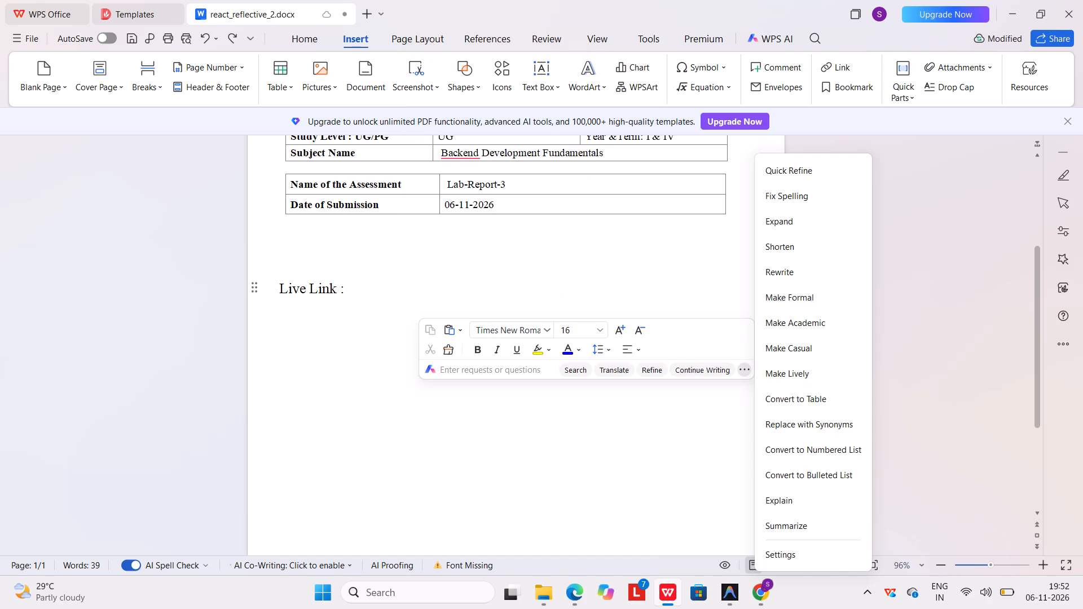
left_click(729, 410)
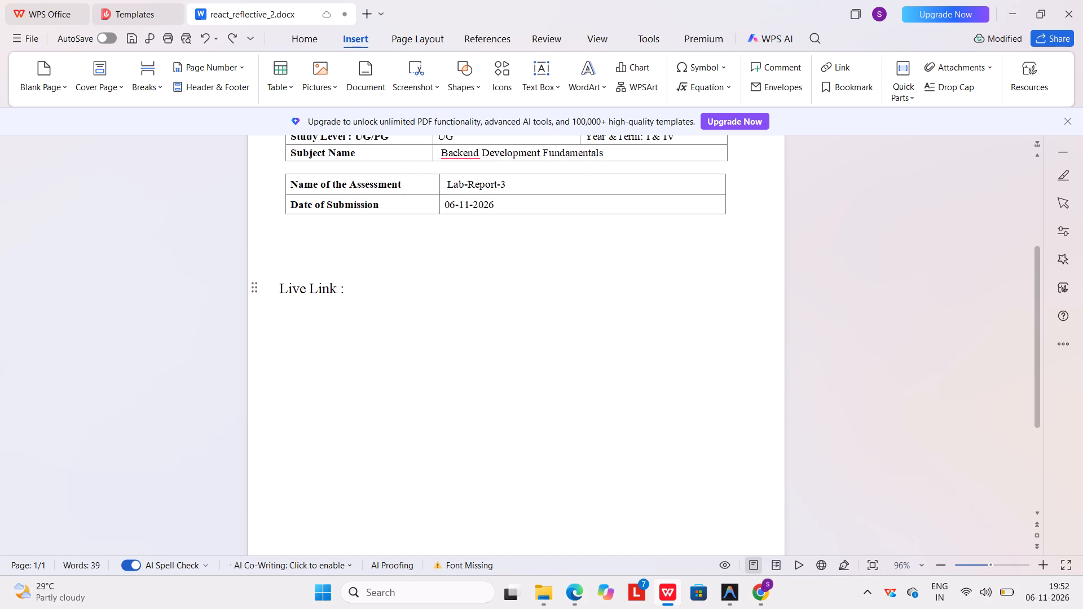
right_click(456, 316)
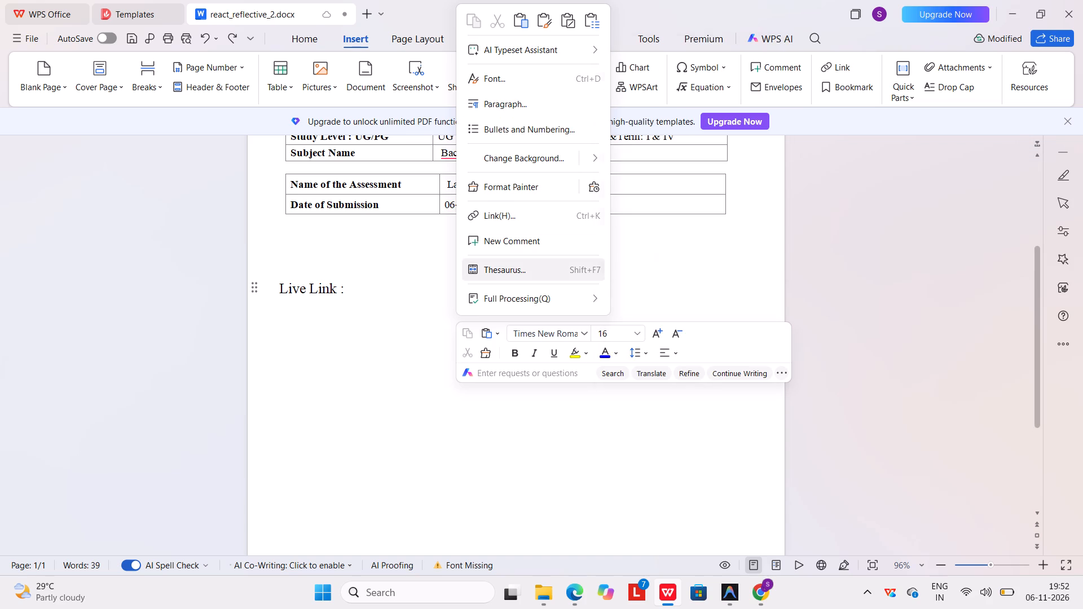
Insert the copied GitHub link to the lab-03 folder as a hyperlink after "Live Link :".
left_click(518, 214)
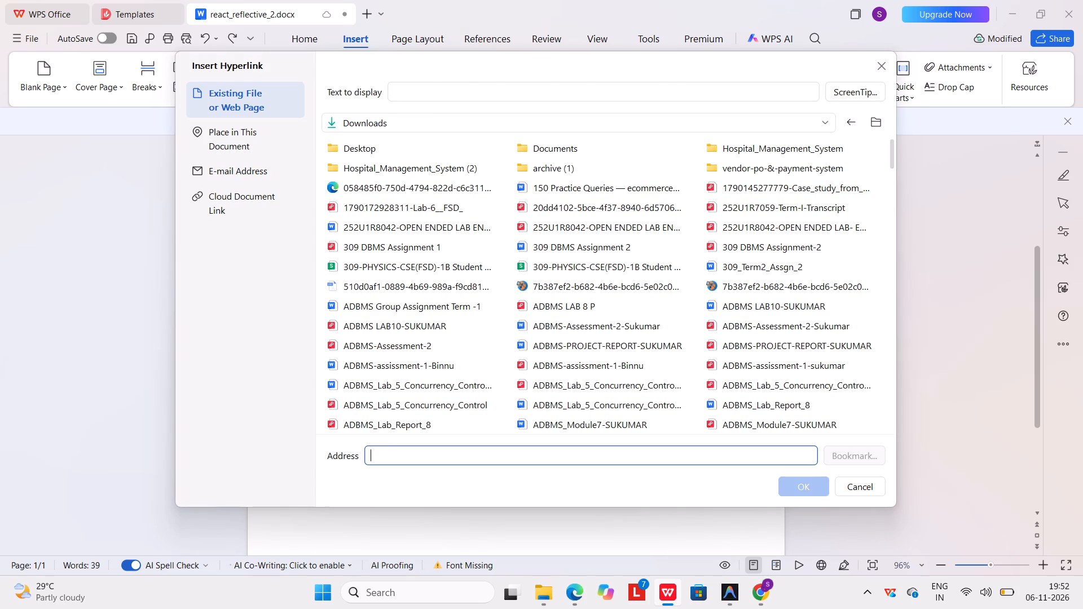
key("ctrl+v")
left_click(793, 486)
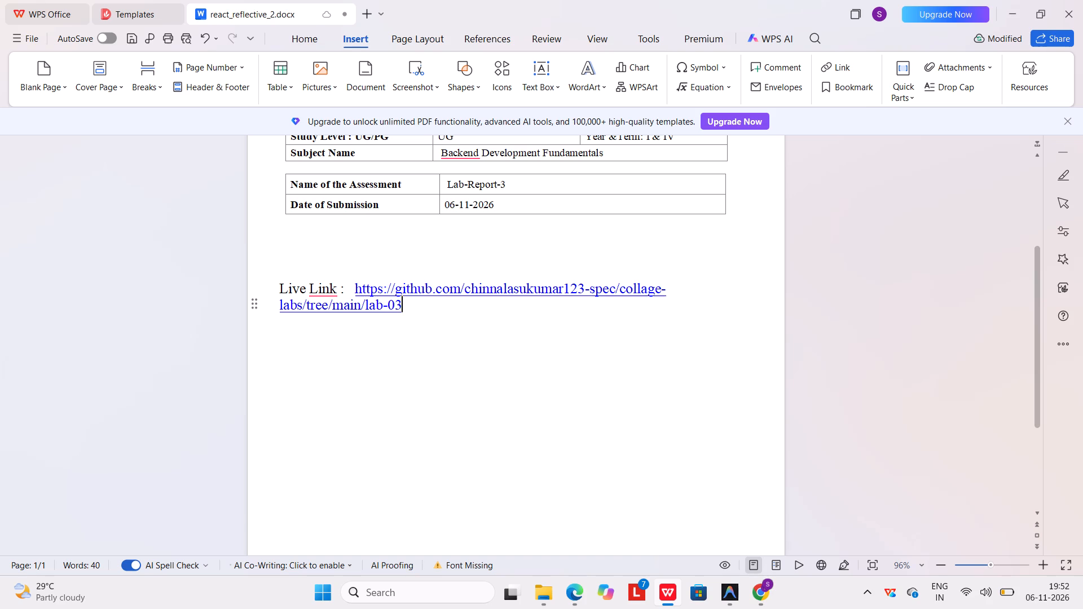
left_click(494, 354)
left_click(409, 339)
left_click(676, 297)
Set the font size of the inserted GitHub hyperlink to 14.
left_click_drag(351, 283, 399, 306)
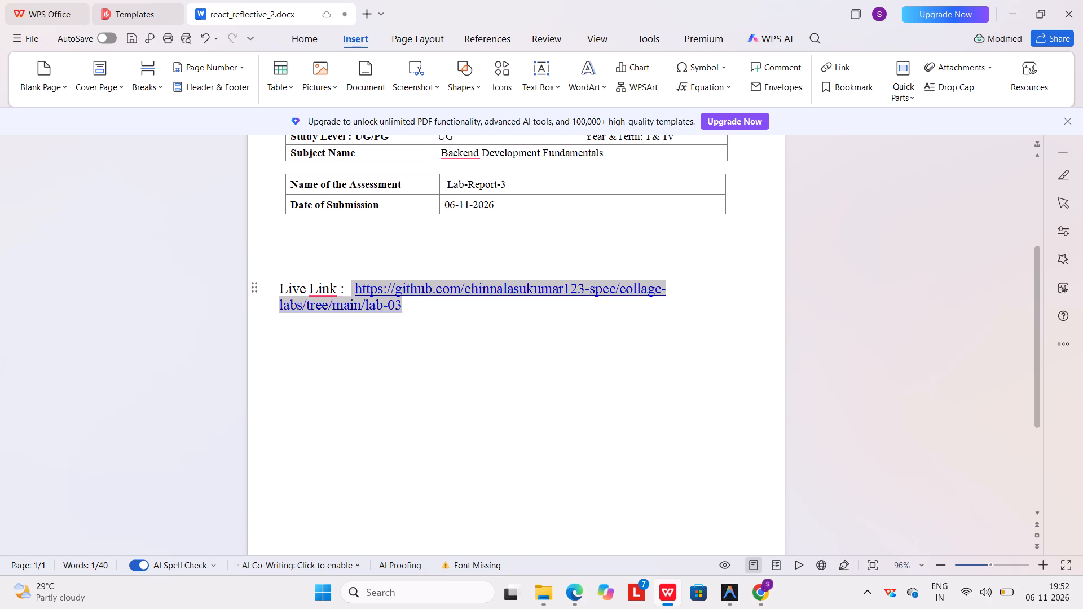
left_click_drag(399, 306, 409, 314)
left_click(421, 326)
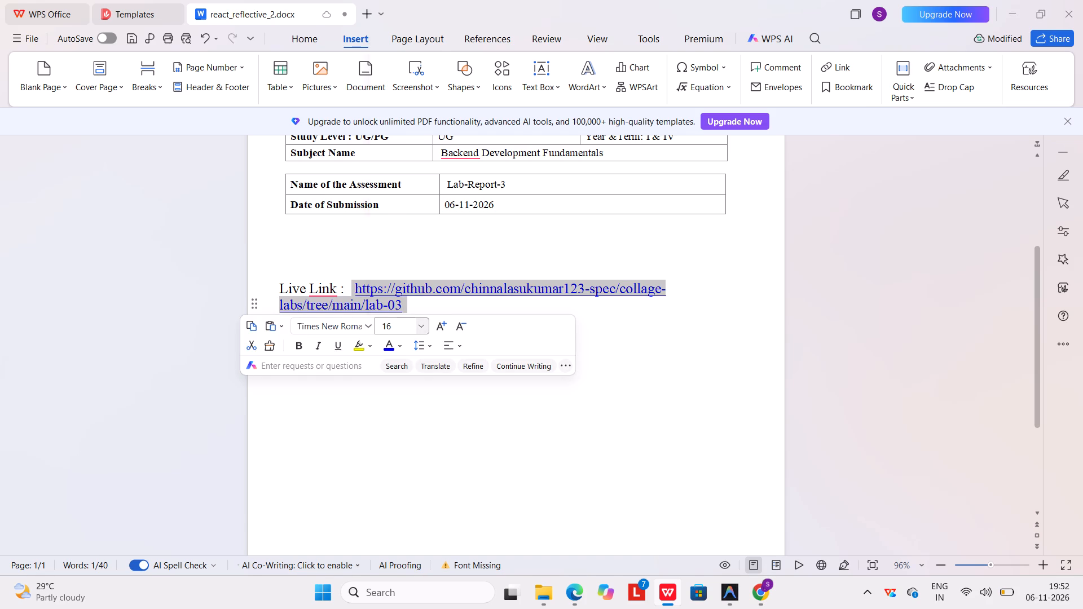
left_click(402, 82)
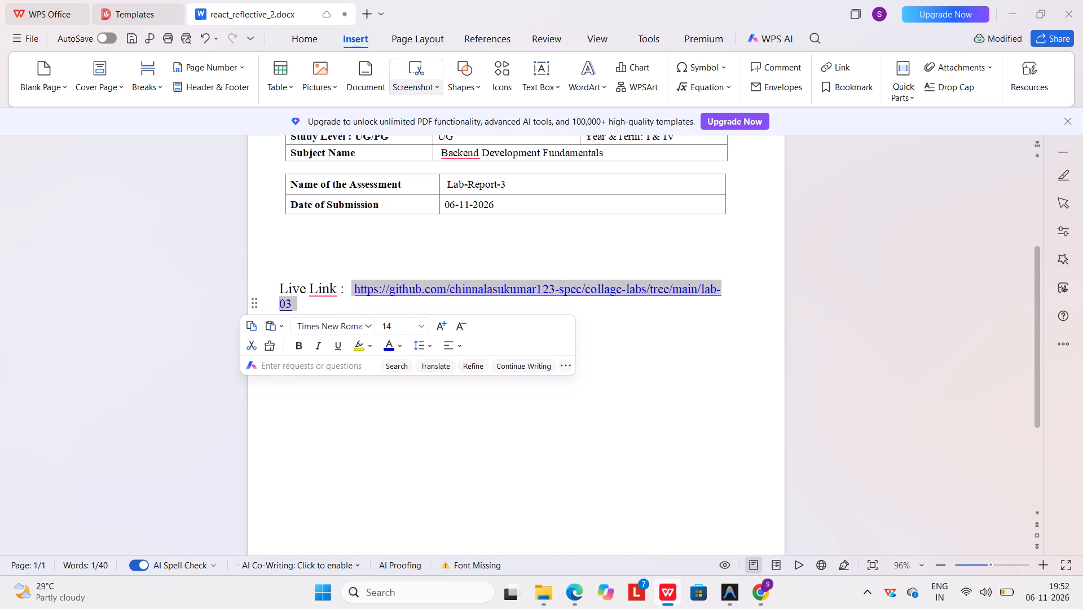
left_click(659, 365)
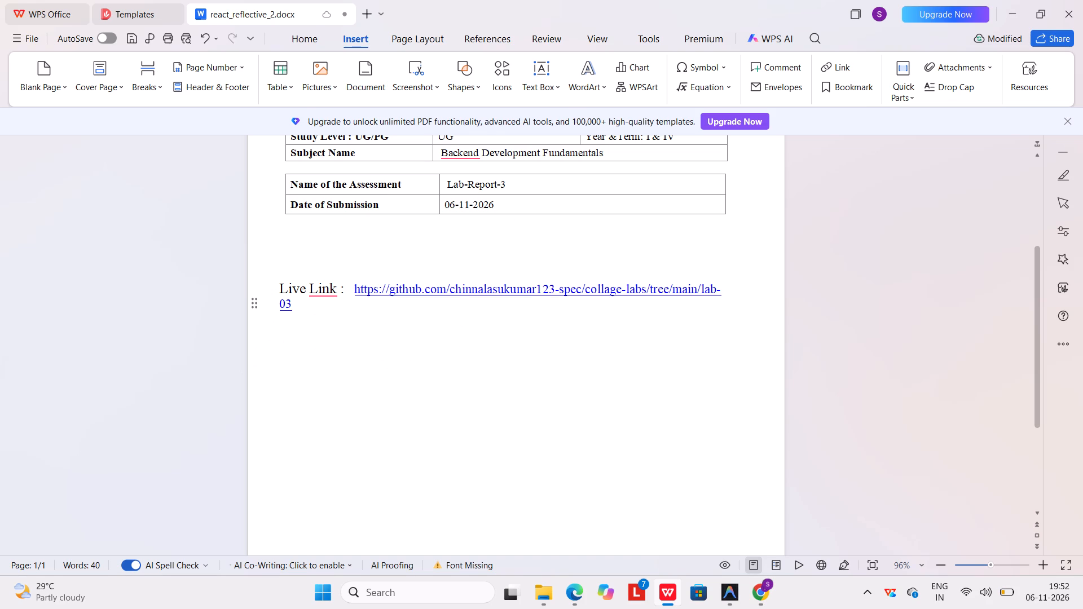
Follow the document's GitHub hyperlink, switch to Microsoft Edge and examine the lab-03 README through to its Conclusion and Deployment sections.
left_click(375, 290, "ctrl")
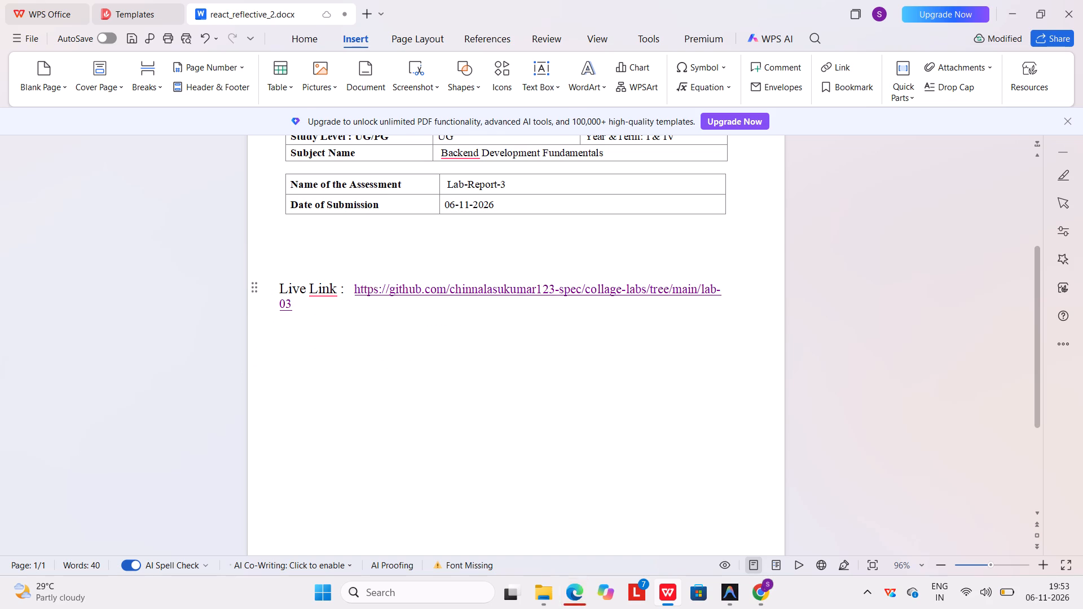
left_click(575, 587)
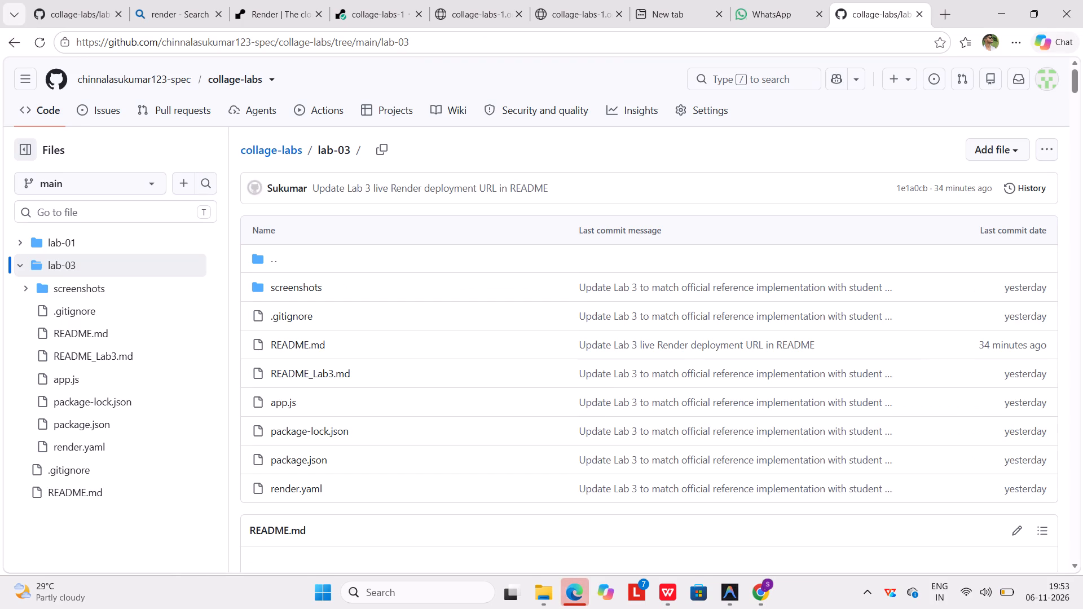
scroll(496, 347, "down", 8)
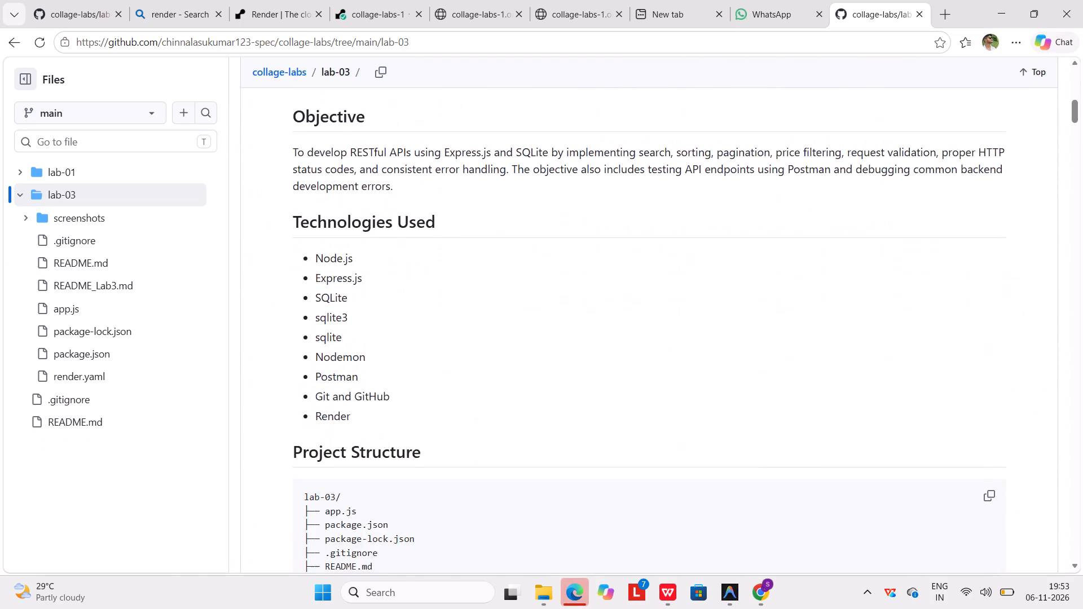
scroll(496, 347, "down", 13)
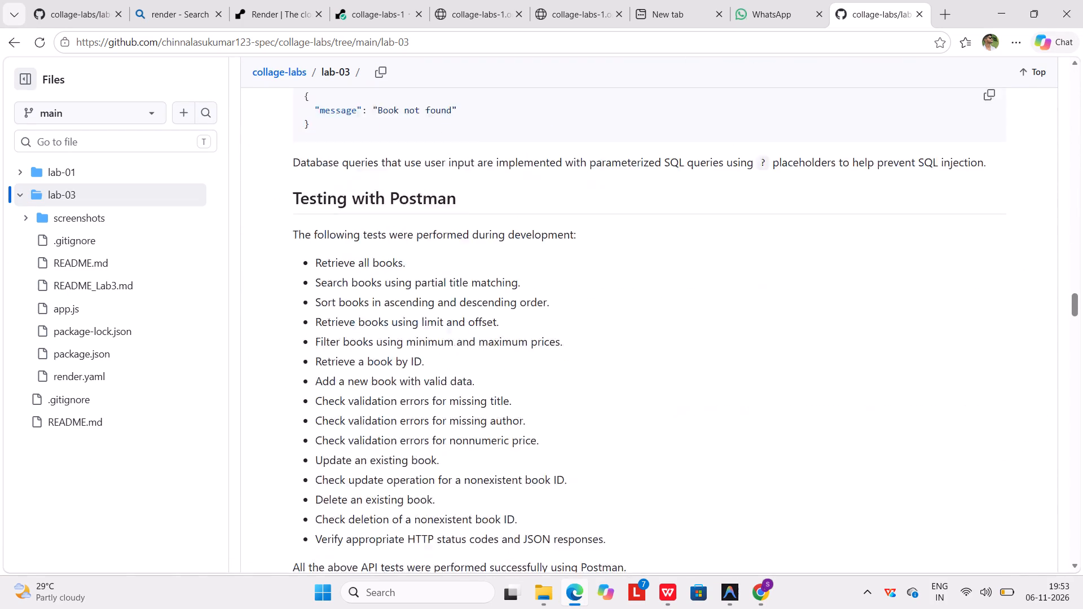
scroll(496, 347, "down", 6)
scroll(496, 347, "up", 19)
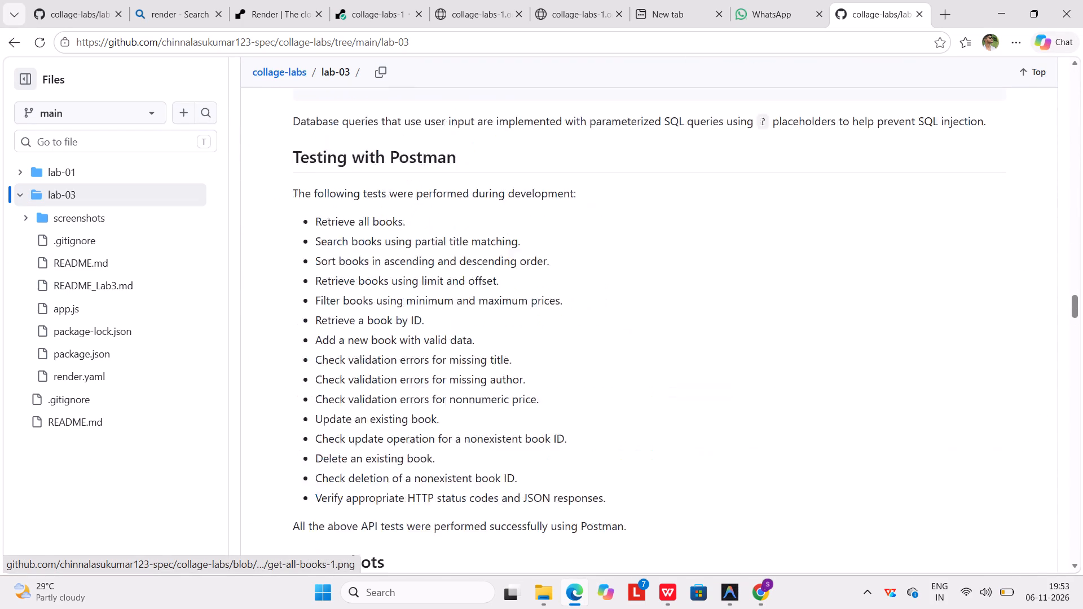
scroll(496, 347, "up", 14)
scroll(496, 347, "down", 7)
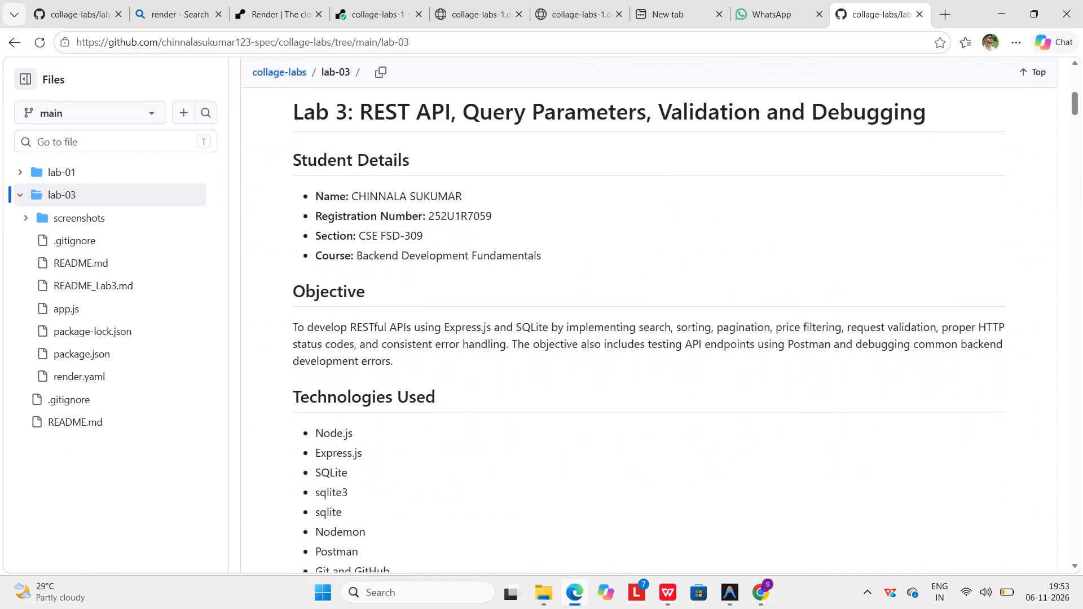
scroll(496, 347, "down", 8)
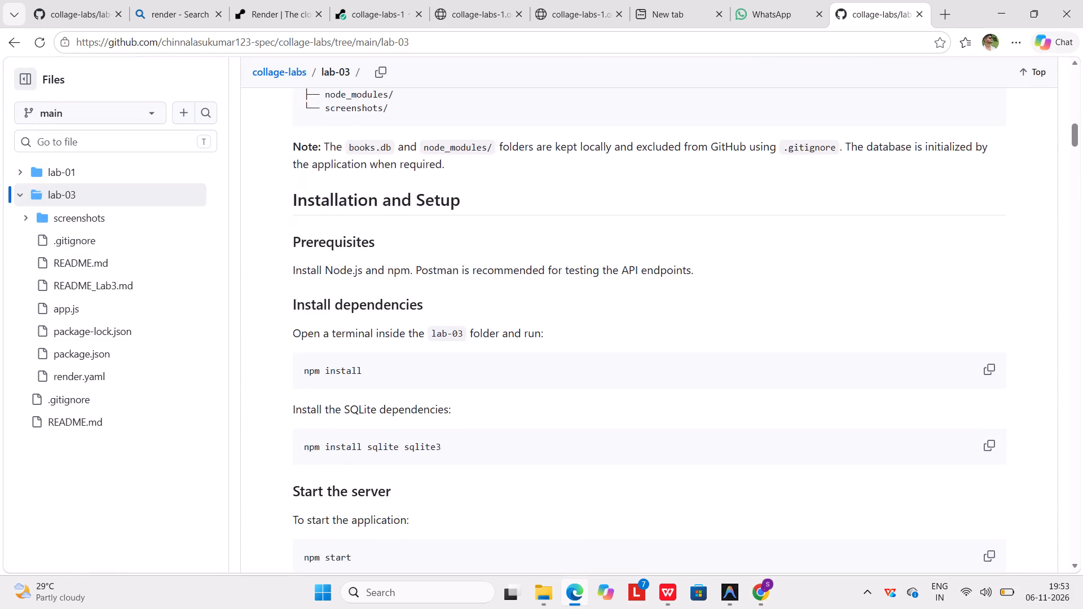
scroll(496, 347, "down", 16)
scroll(496, 347, "down", 8)
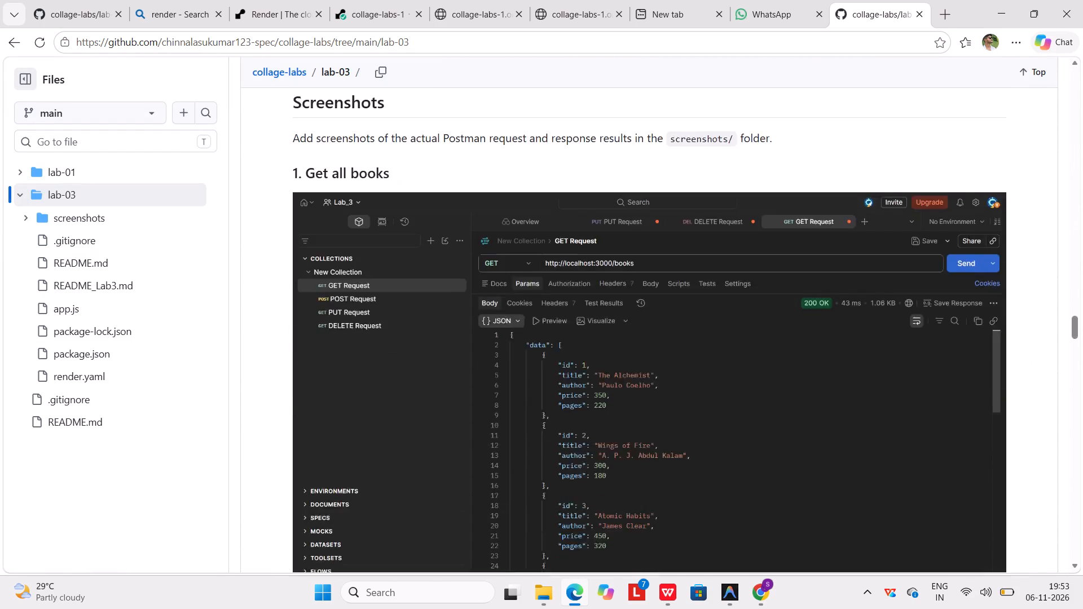
scroll(496, 347, "down", 17)
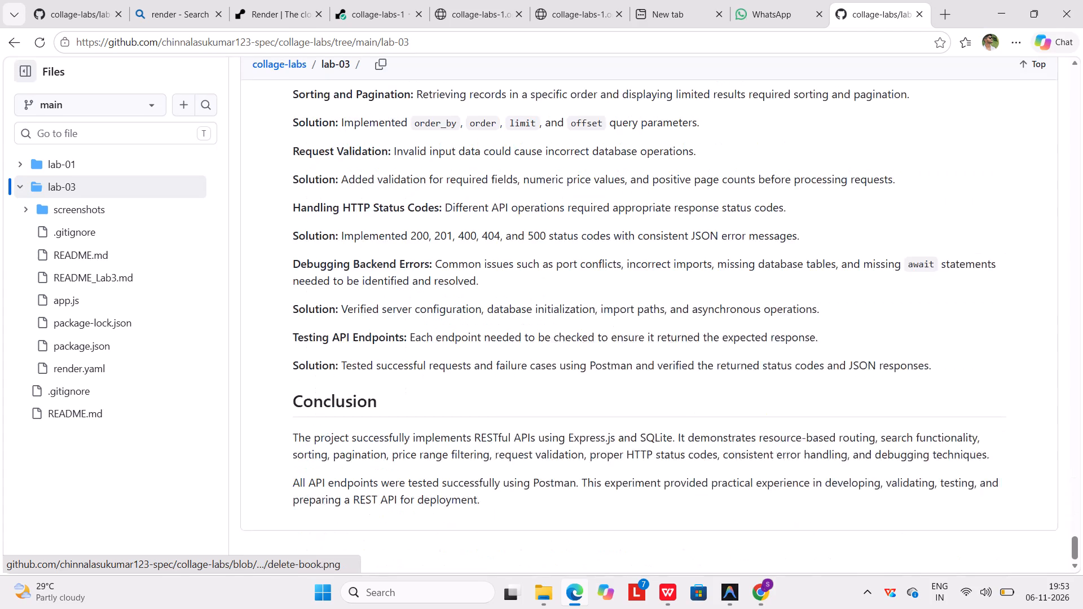
scroll(496, 347, "up", 6)
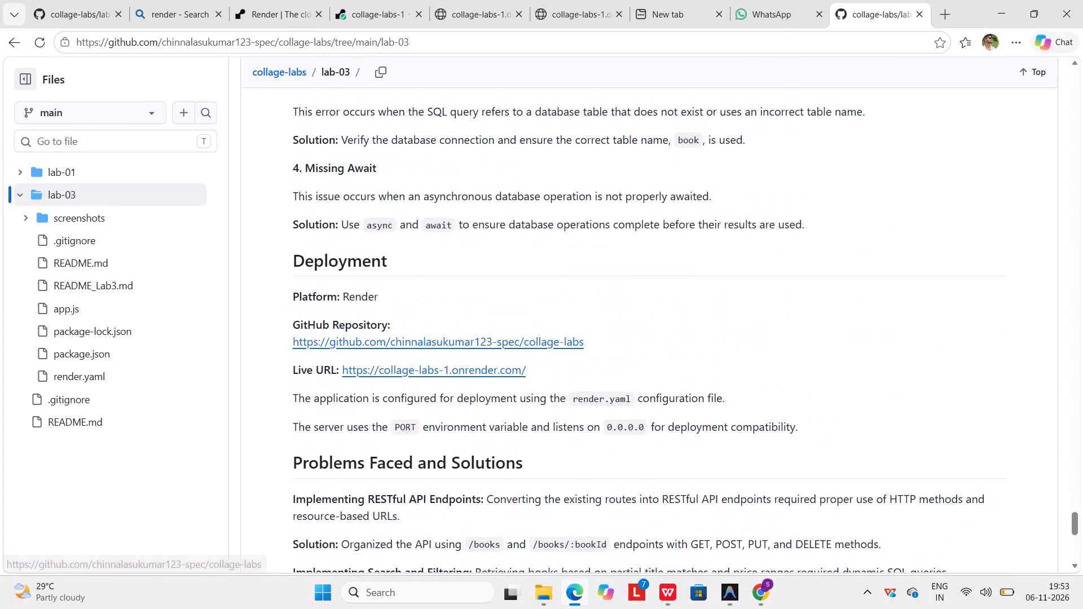
left_click(458, 372)
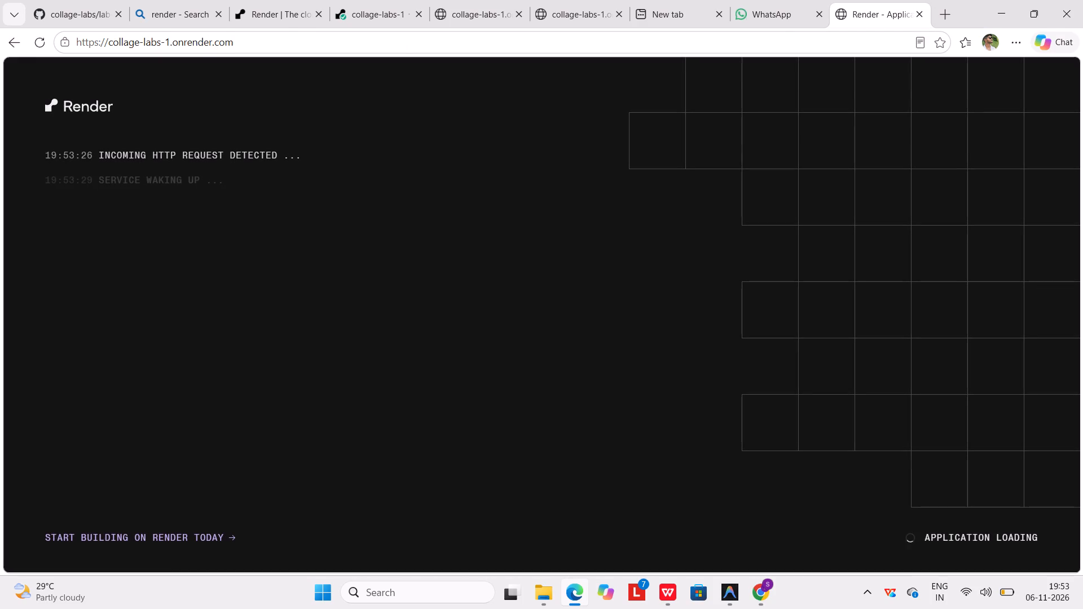
scroll(479, 290, "right", 3)
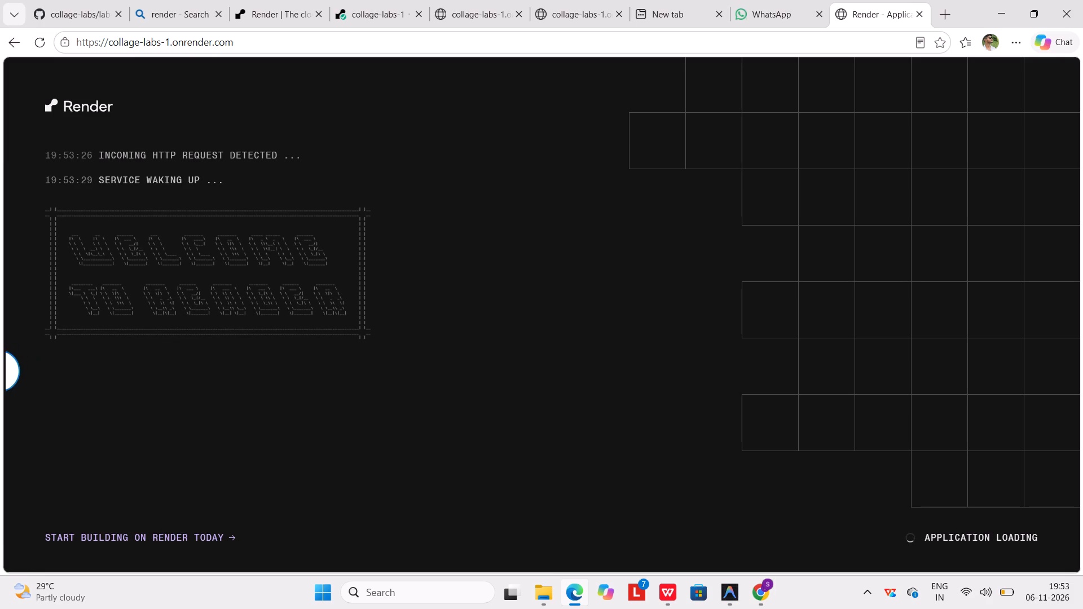
scroll(479, 290, "right", 10)
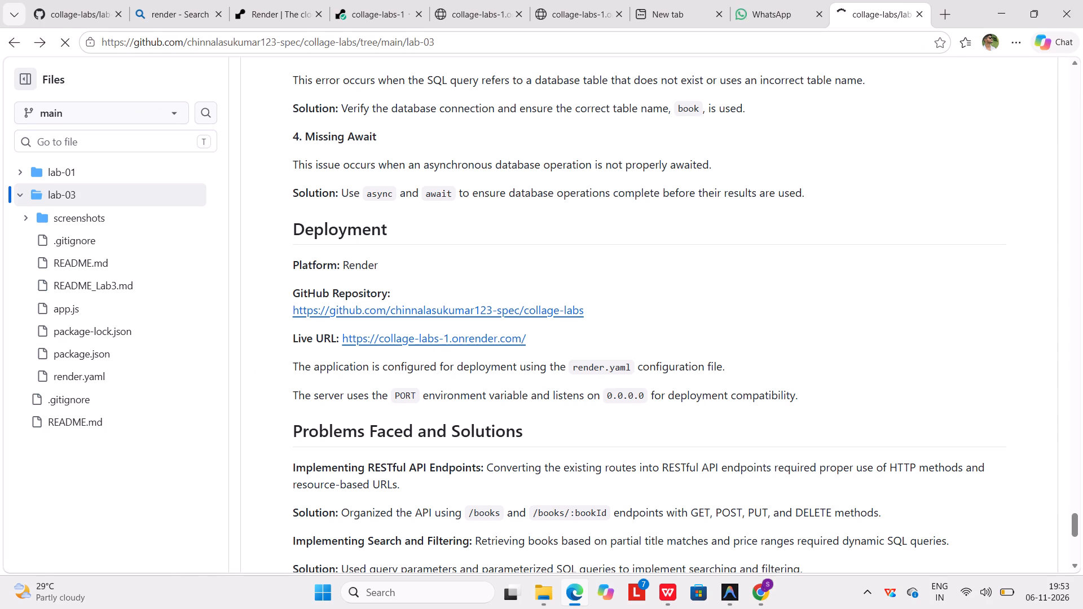
Recheck the README's closing sections, open the collage-labs link under GitHub Repository, and return to the lab-03 page.
left_click_drag(422, 307, 510, 339)
scroll(510, 339, "down", 14)
scroll(510, 339, "down", 15)
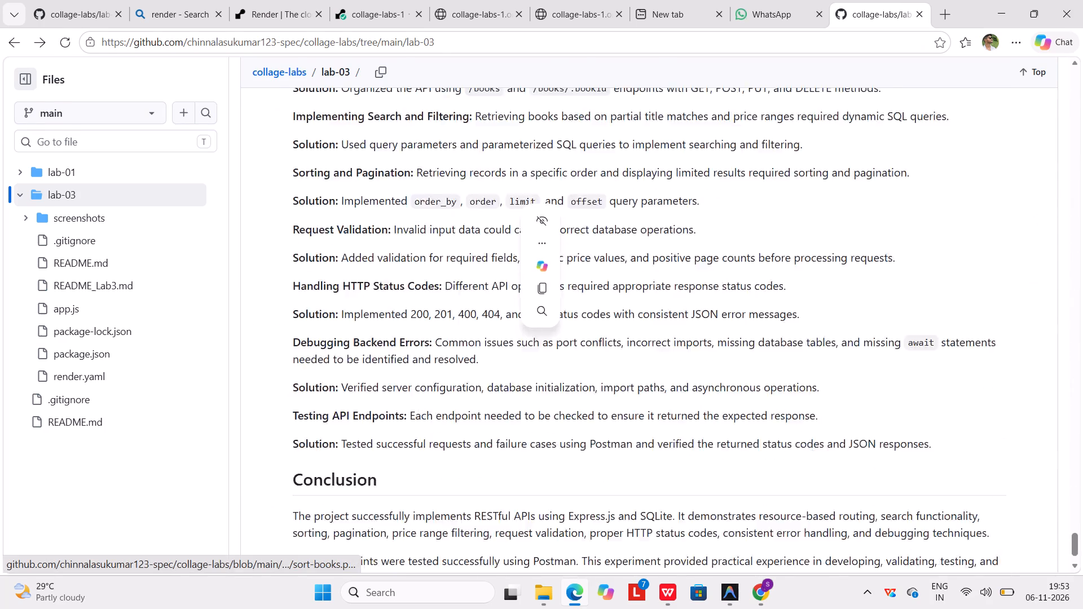
scroll(510, 339, "up", 10)
scroll(510, 339, "down", 4)
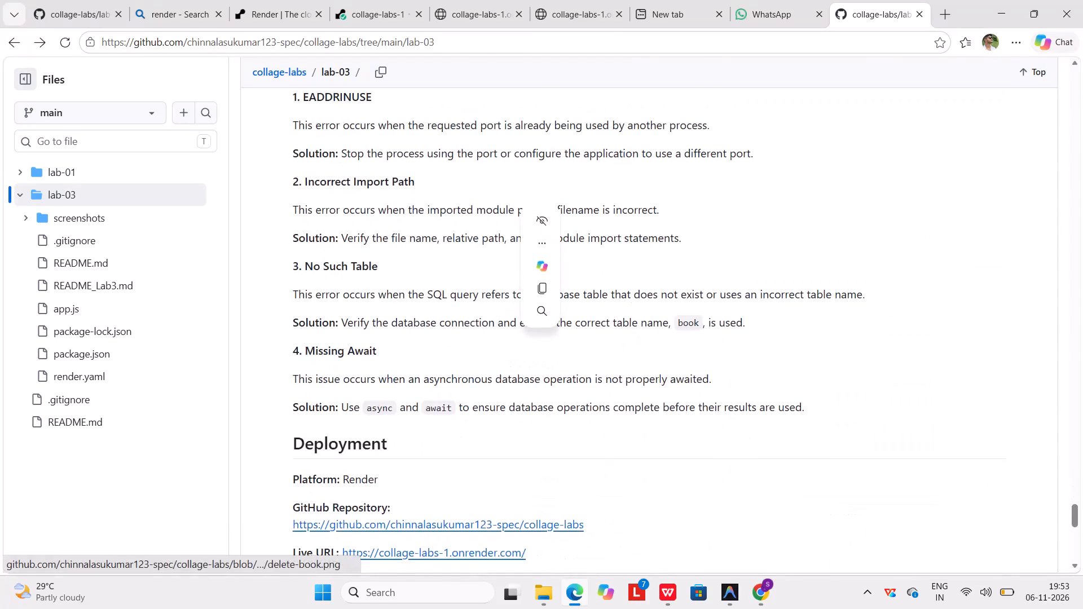
scroll(510, 339, "down", 1)
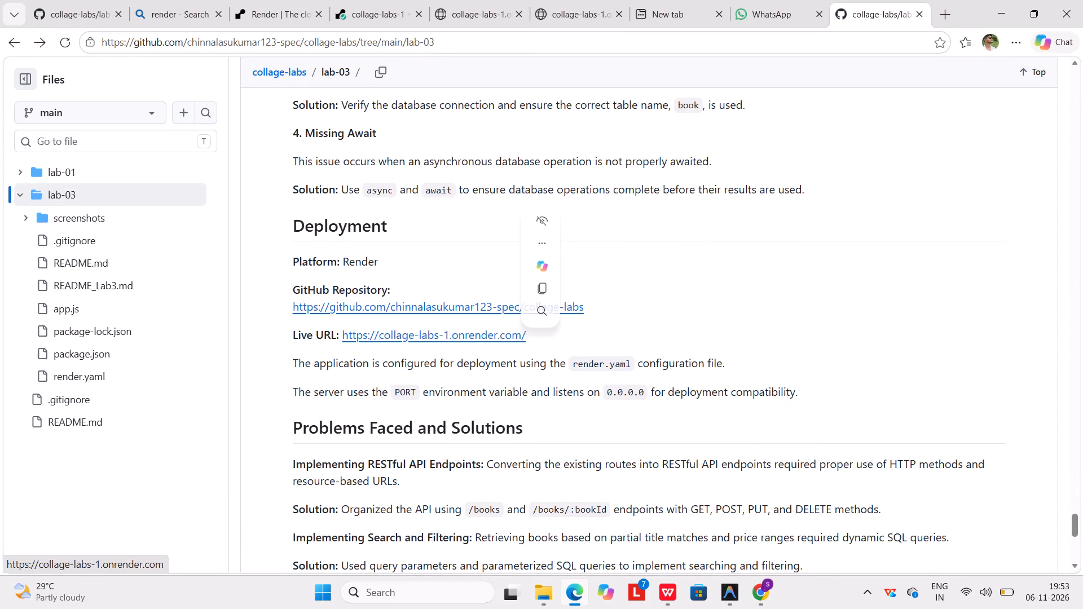
left_click(276, 312)
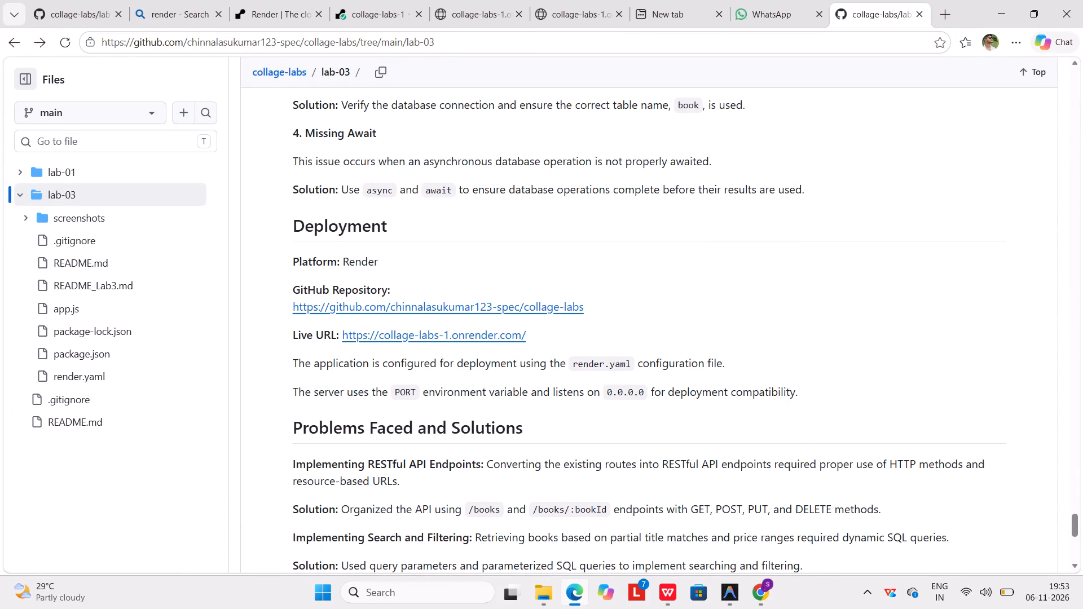
left_click(307, 311)
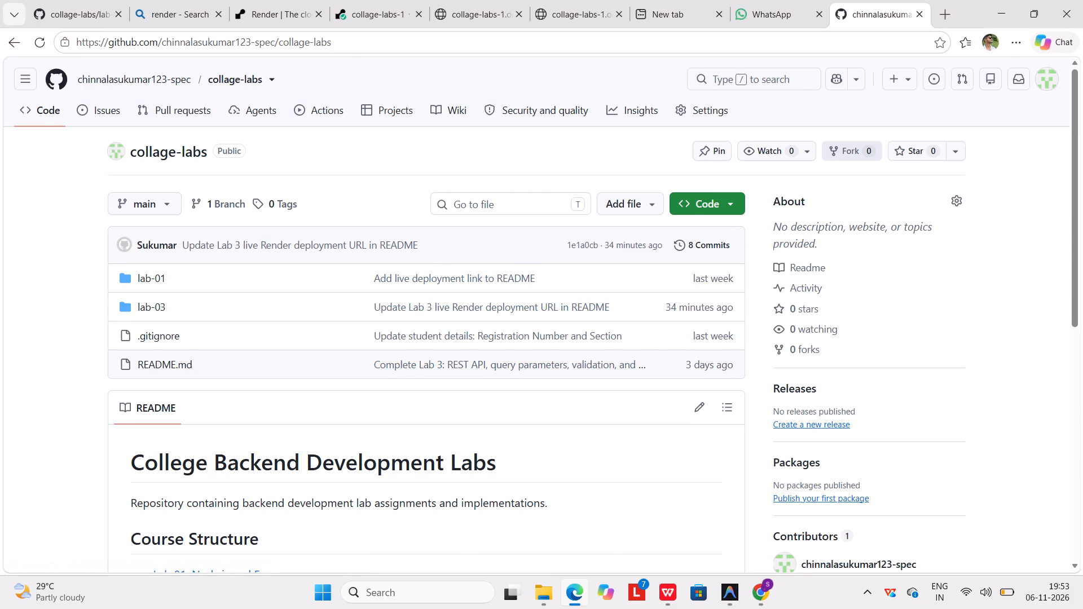
scroll(312, 372, "right", 18)
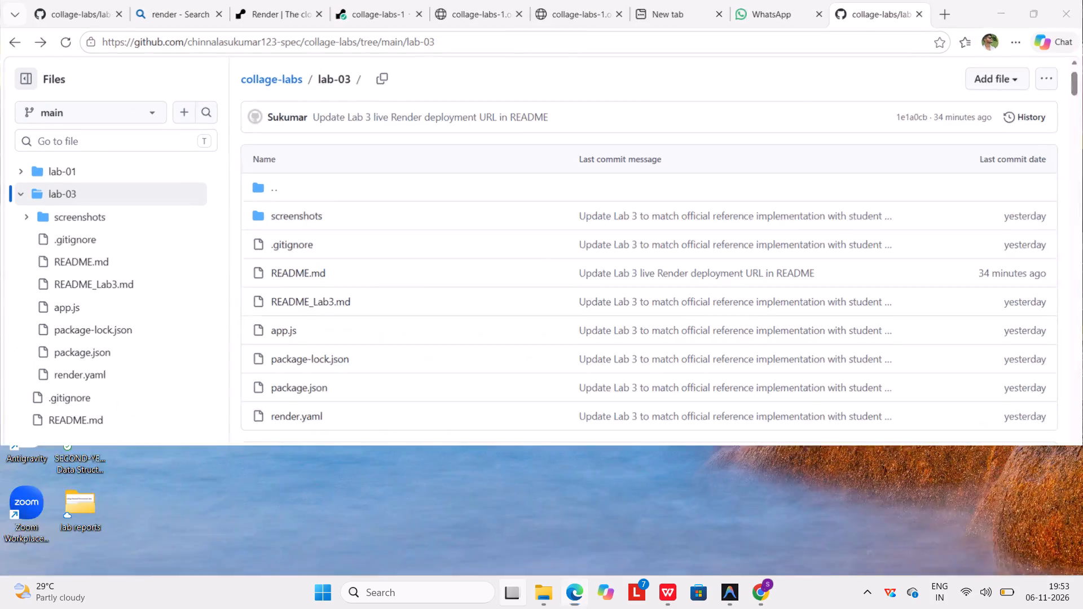
Switch back to react_reflective_2.docx in WPS Office and save the document.
left_click(363, 54)
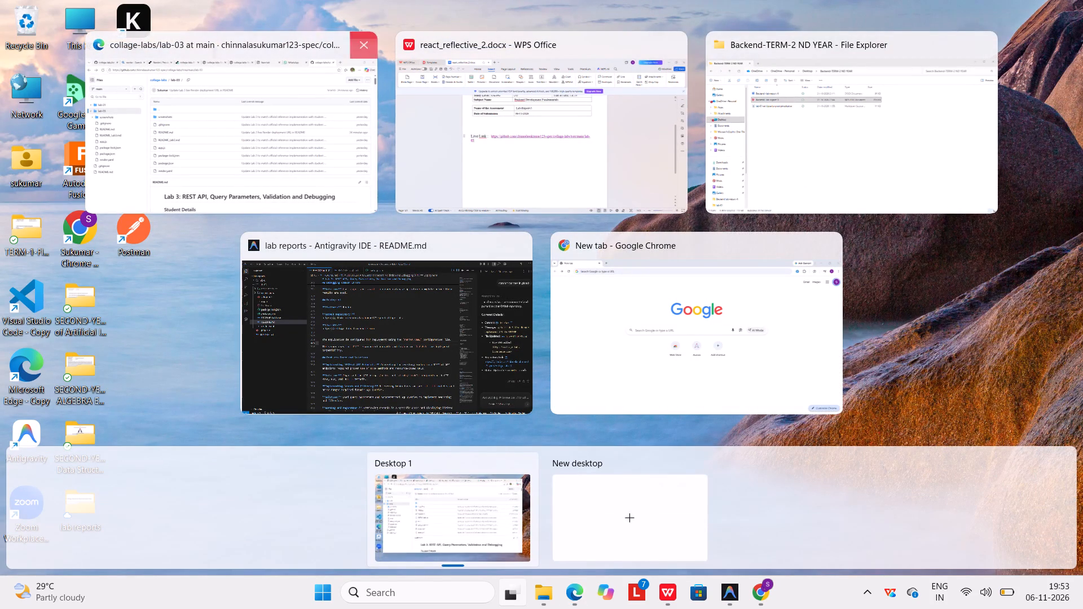
left_click(404, 133)
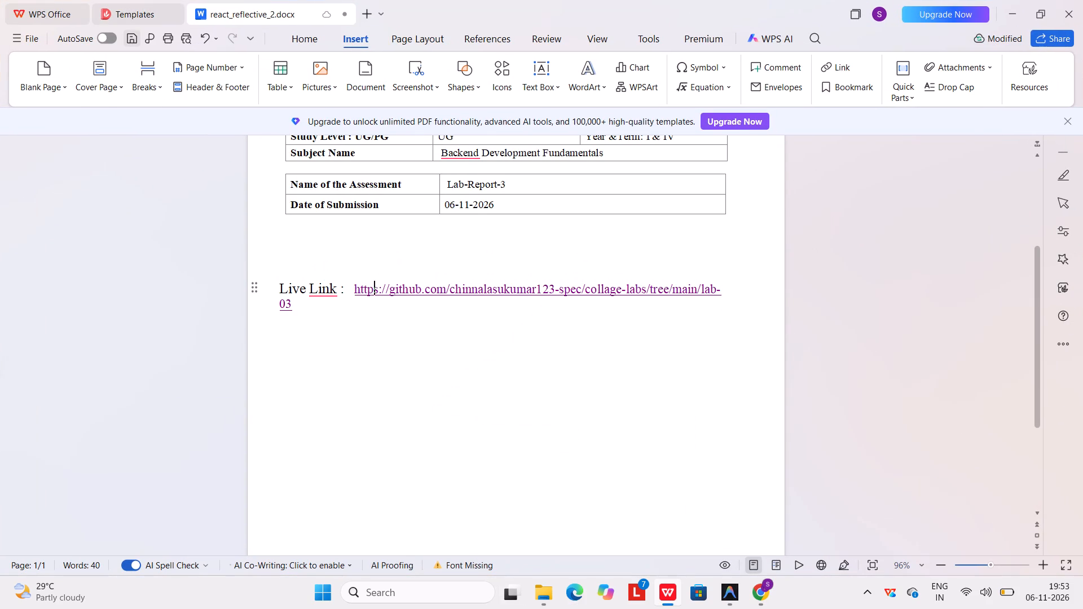
left_click(134, 38)
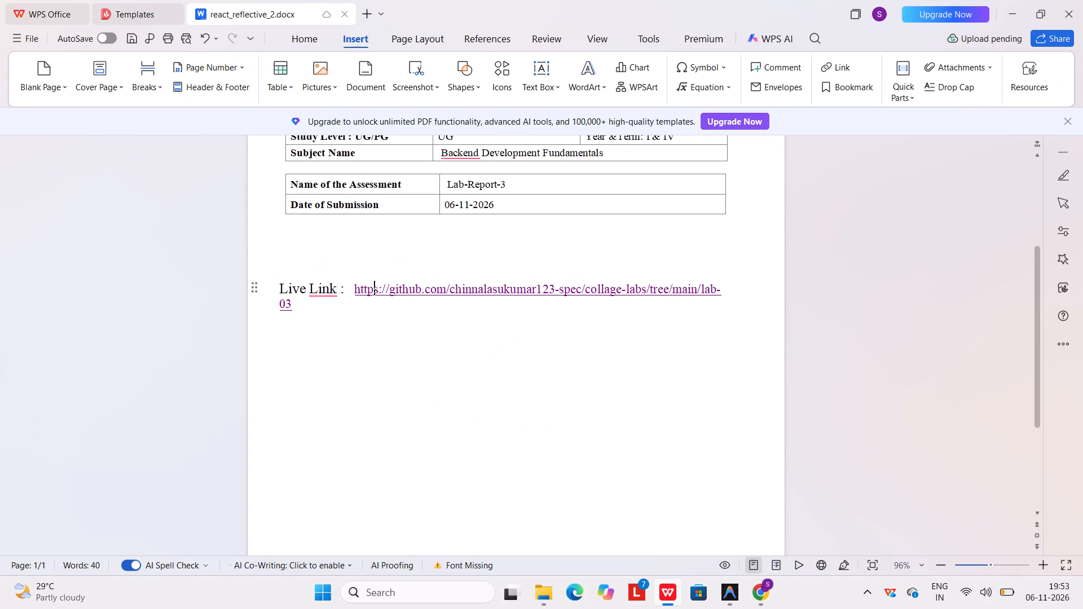
Rename the document file as Backend-lab-report-3.
right_click(298, 13)
left_click(342, 46)
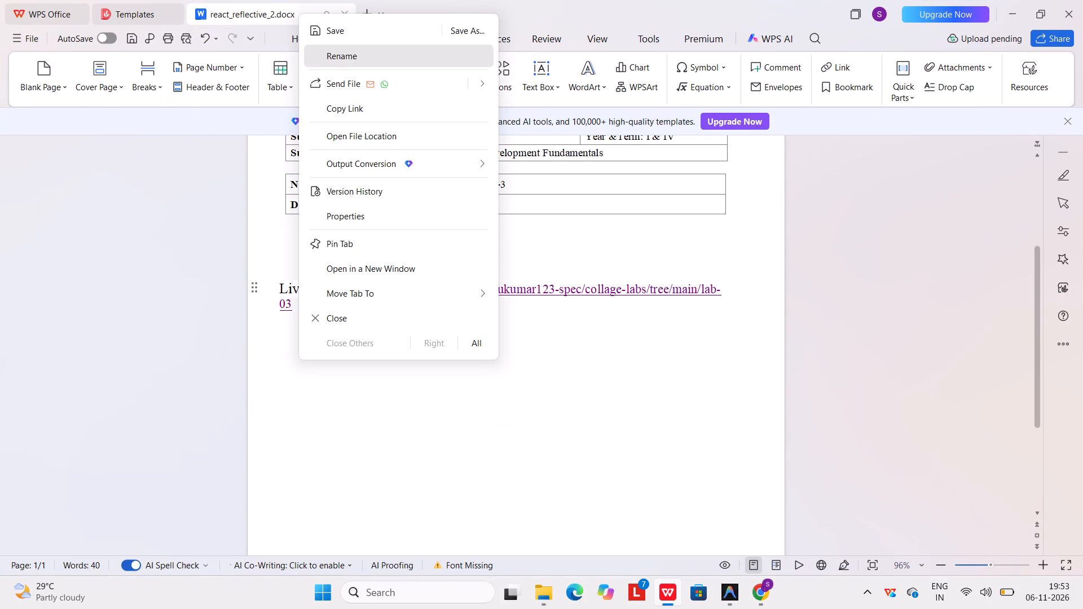
key("BackSpace")
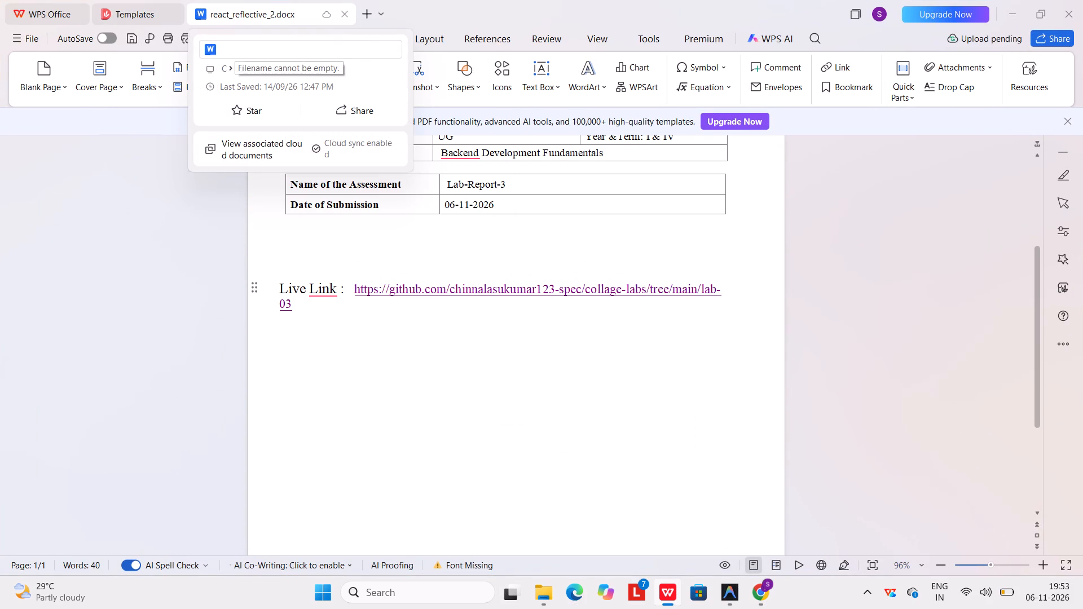
type("ackend")
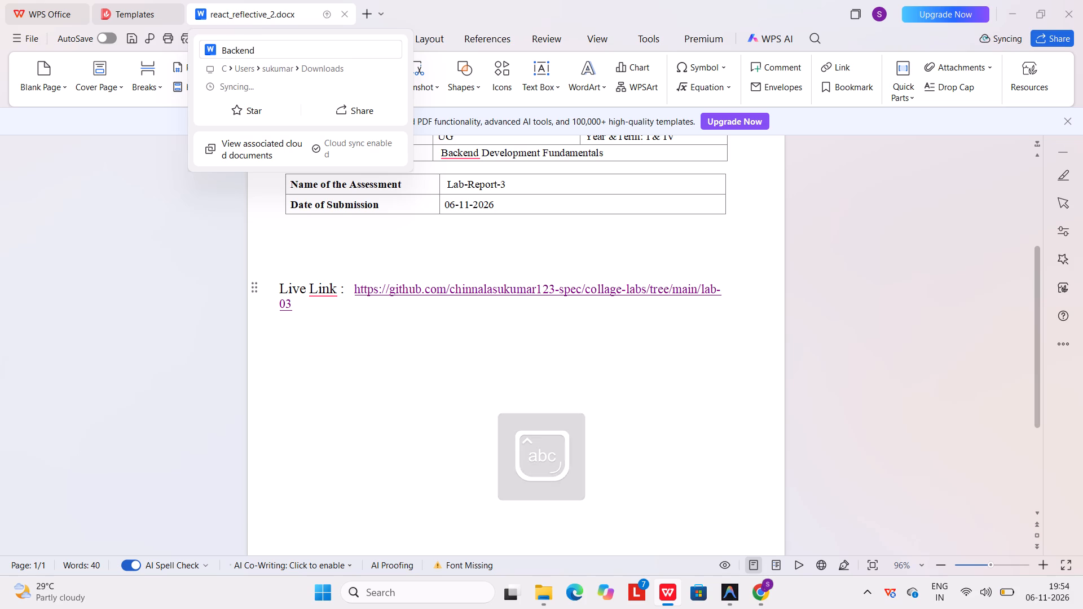
type("-lab-report-3")
left_click(168, 239)
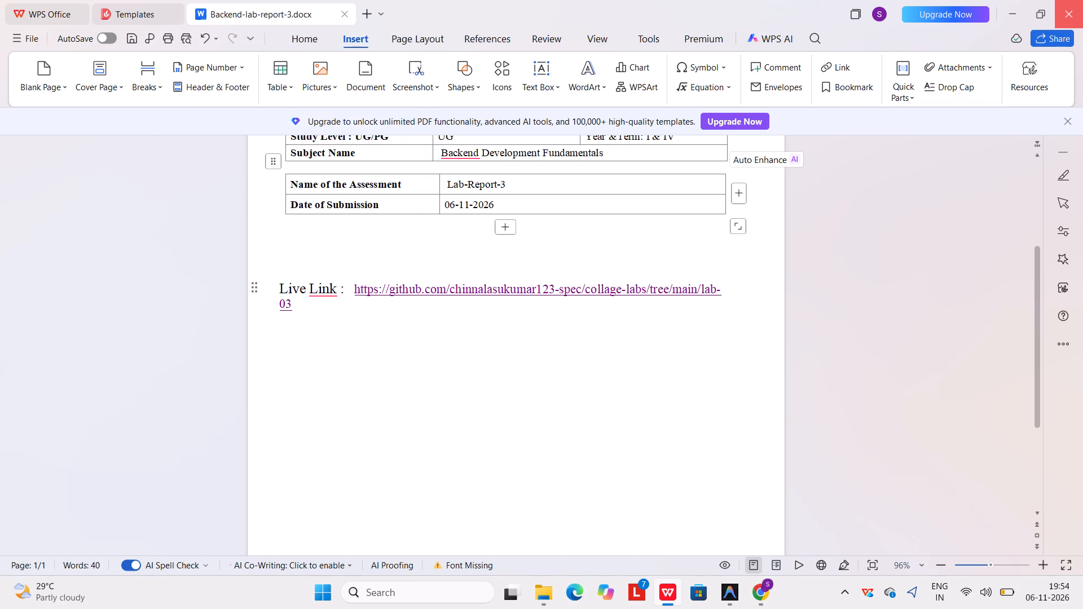
scroll(561, 273, "up", 3)
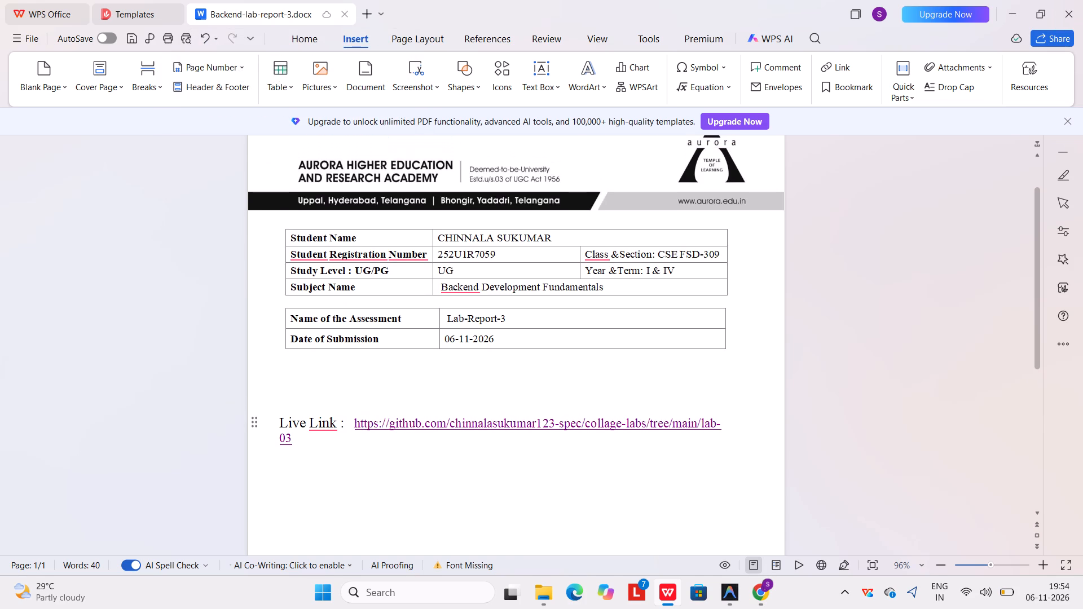
Change the Year & Term entry in the student table to II & 2Term, then save and close the document.
left_click(649, 271)
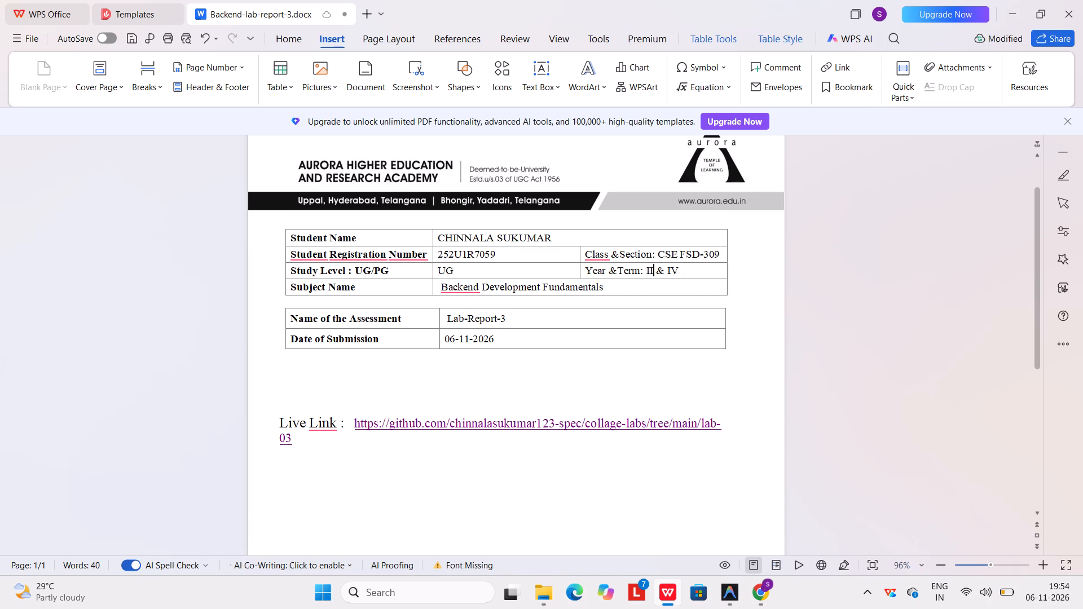
left_click(681, 270)
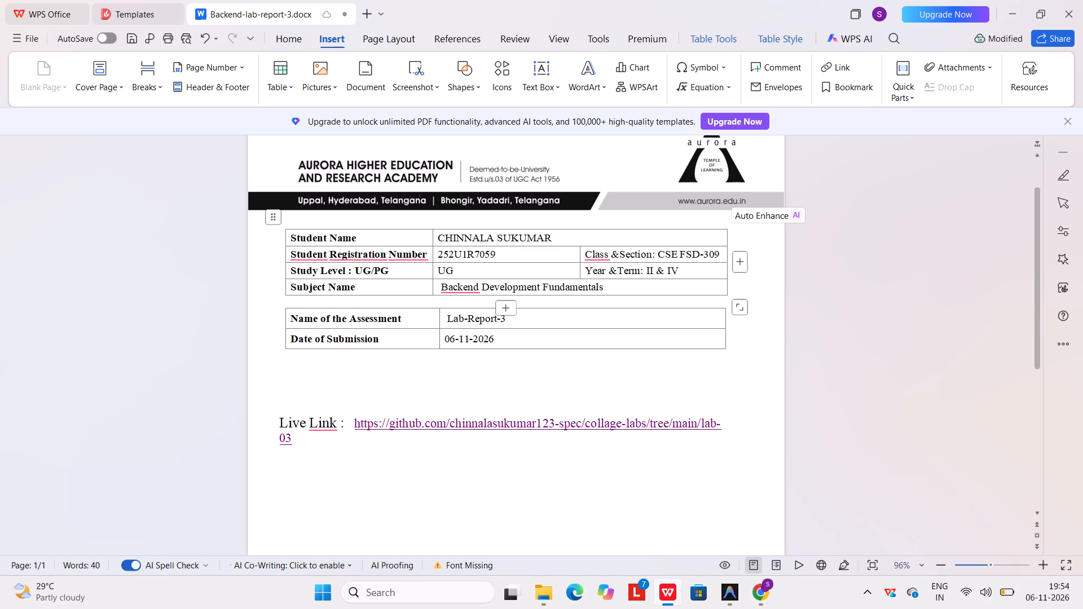
key("BackSpace")
key("BackSpace")
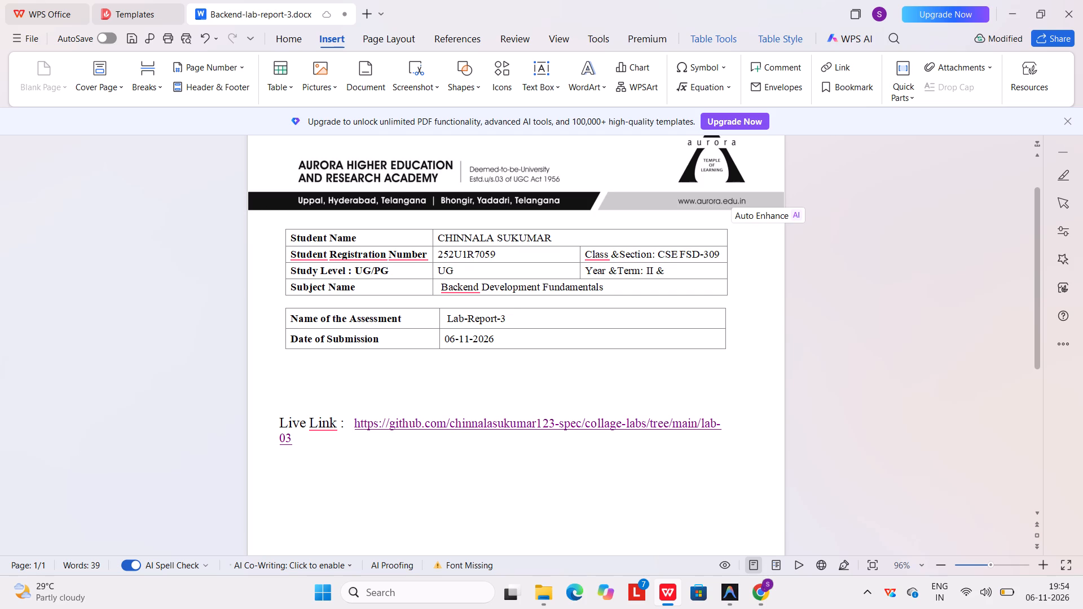
type("11")
key("BackSpace")
key("BackSpace")
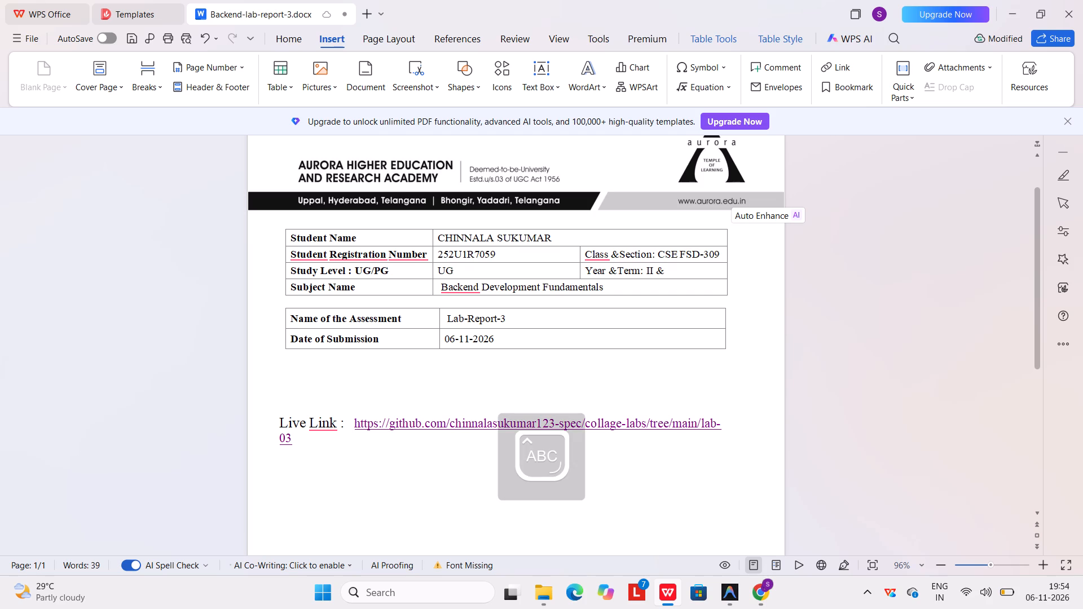
key("2")
type("erm")
left_click(132, 41)
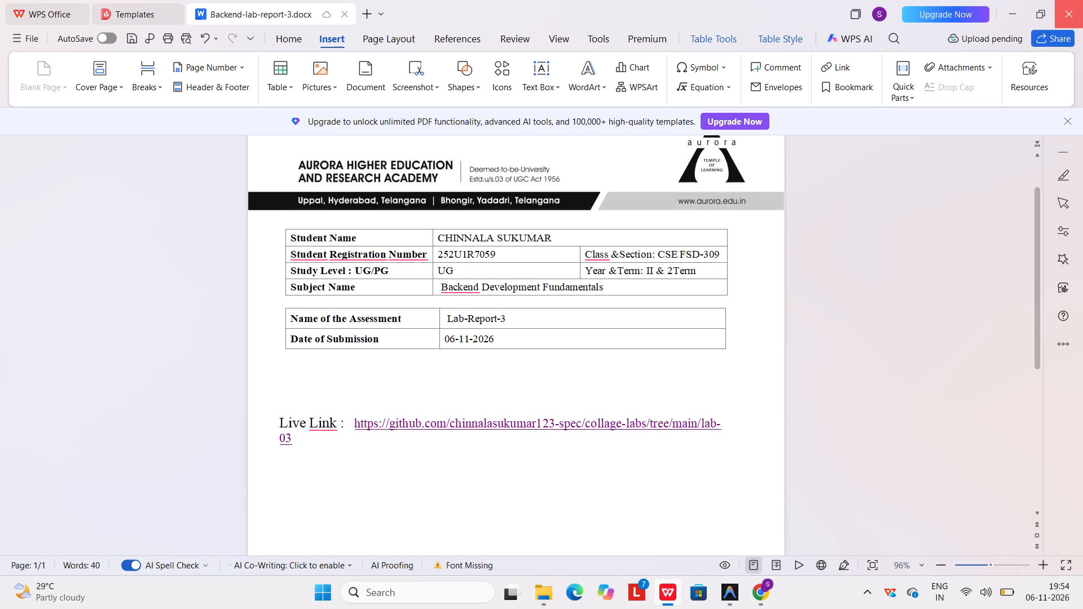
left_click(1081, 0)
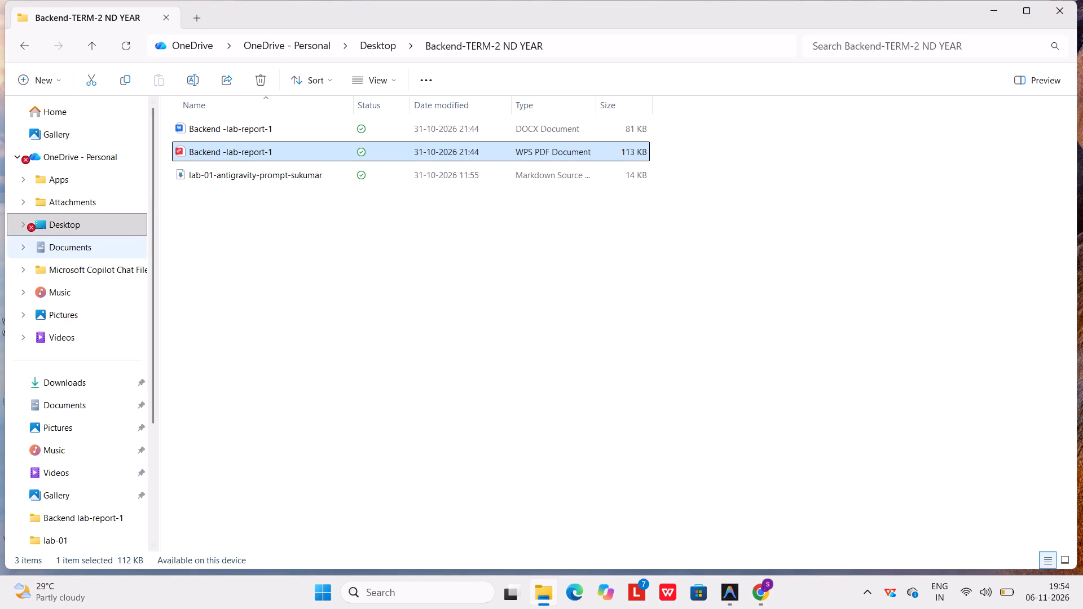
Copy Backend-lab-report-3 from the Downloads folder into the Backend-TERM-2 ND YEAR folder in File Explorer.
left_click(76, 378)
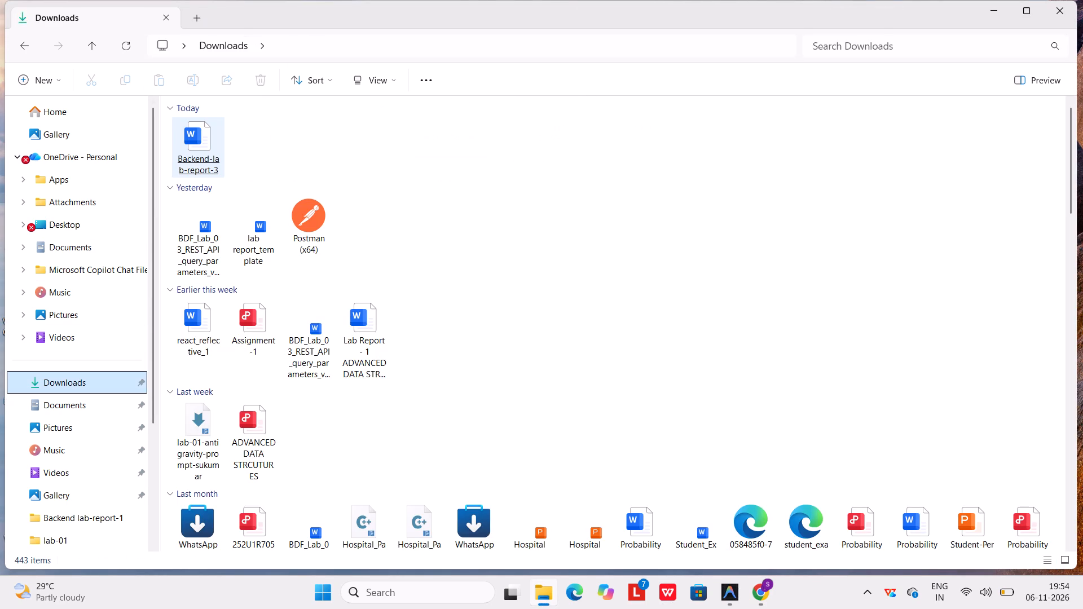
left_click(124, 78)
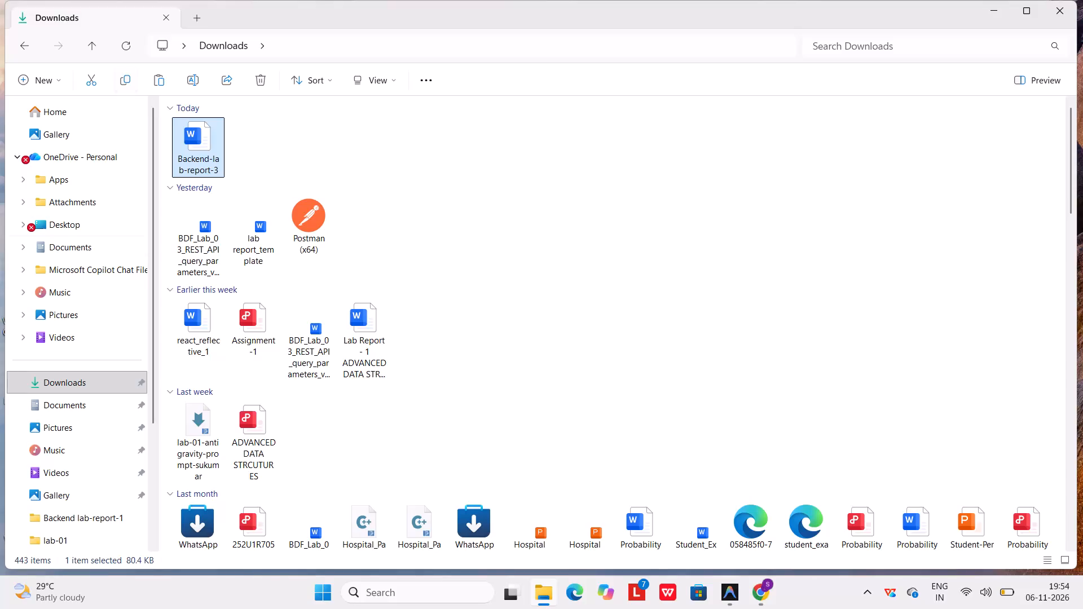
scroll(85, 423, "down", 4)
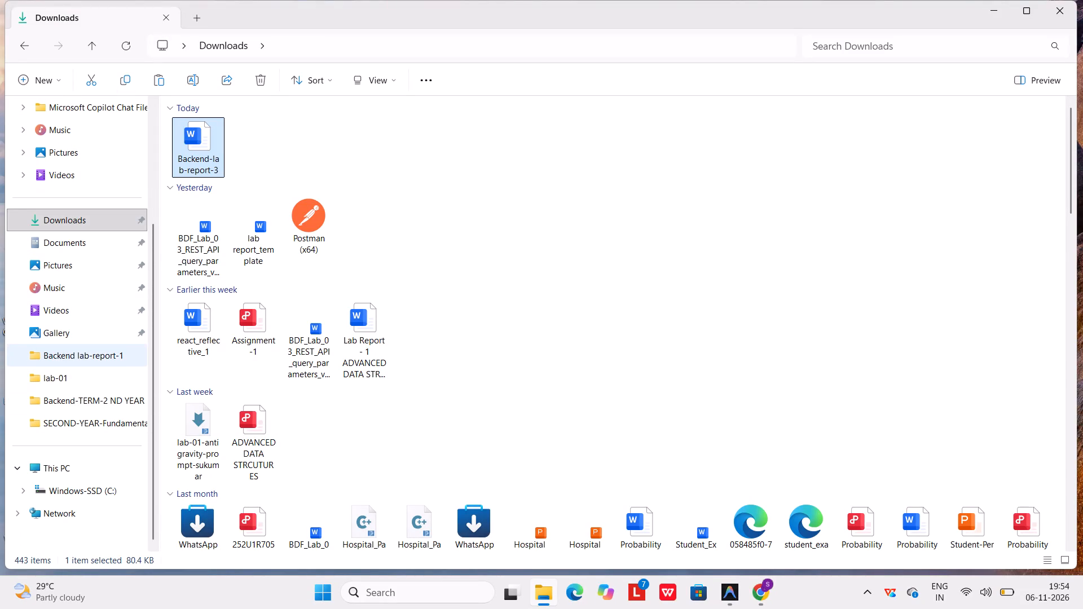
double_click(100, 401)
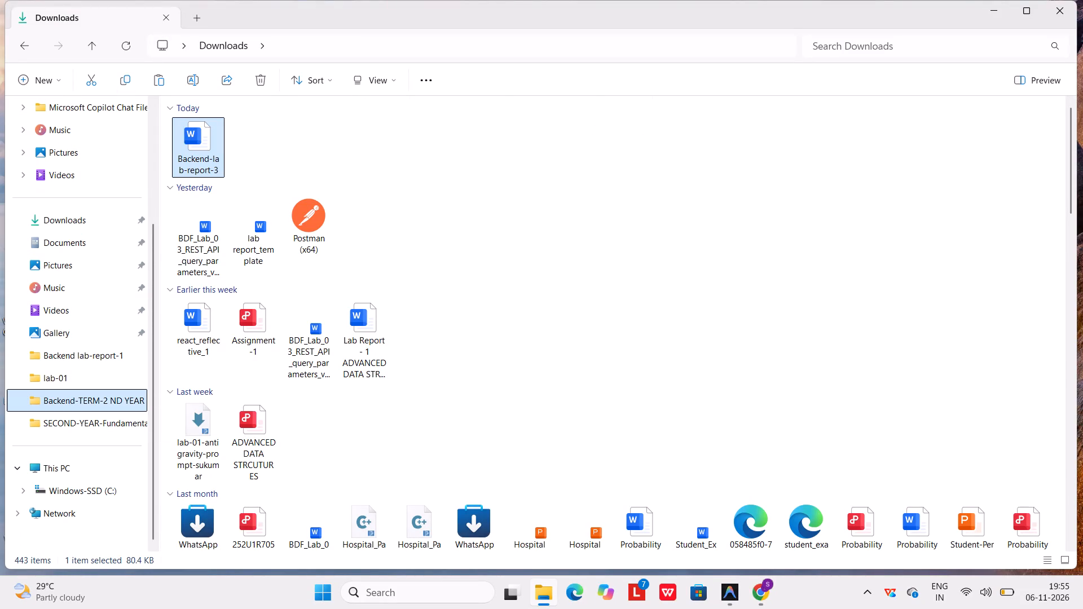
key("ctrl+v")
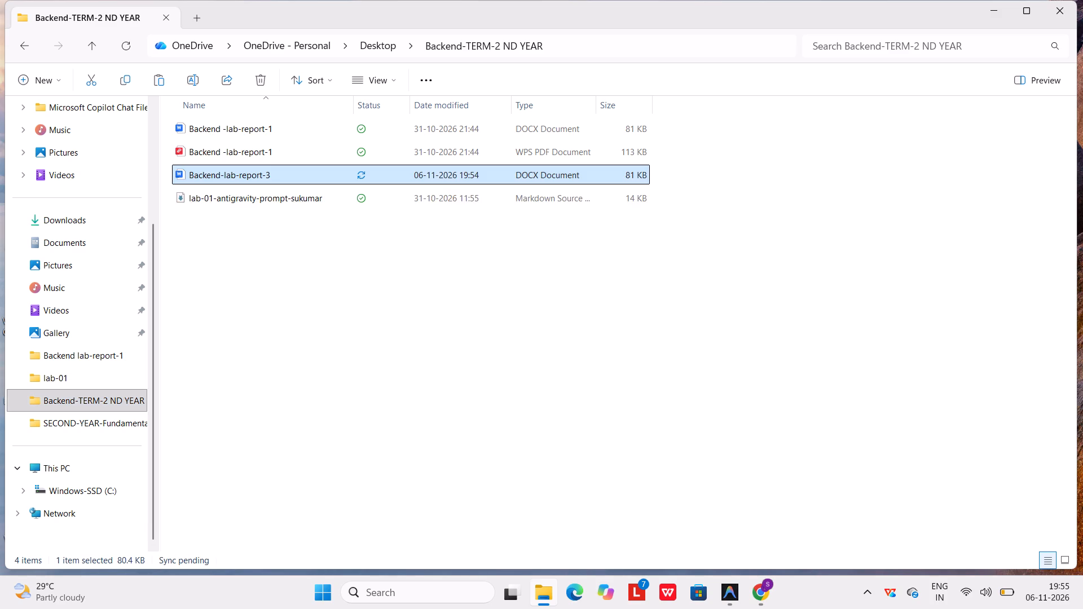
Open the copied Backend-lab-report-3 in WPS Office and export it as a PDF to its source folder.
right_click(296, 176)
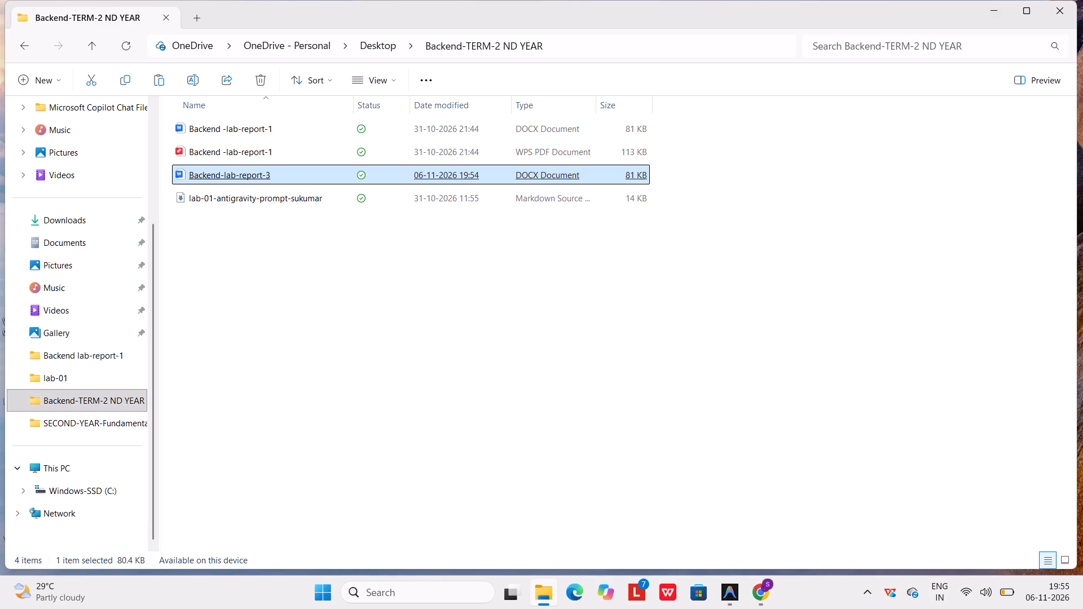
left_click(284, 175)
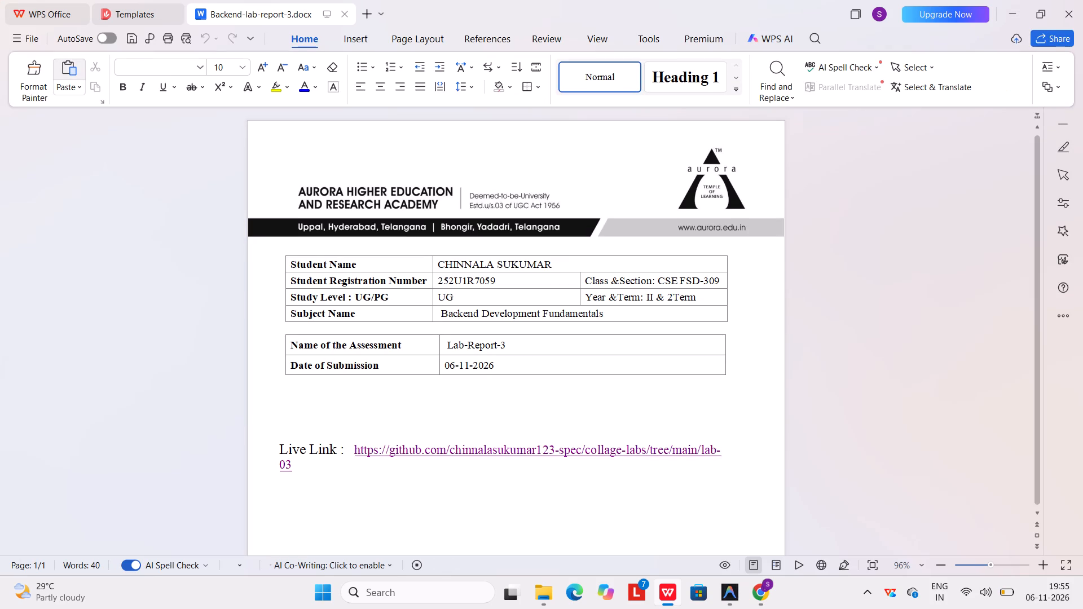
left_click(25, 36)
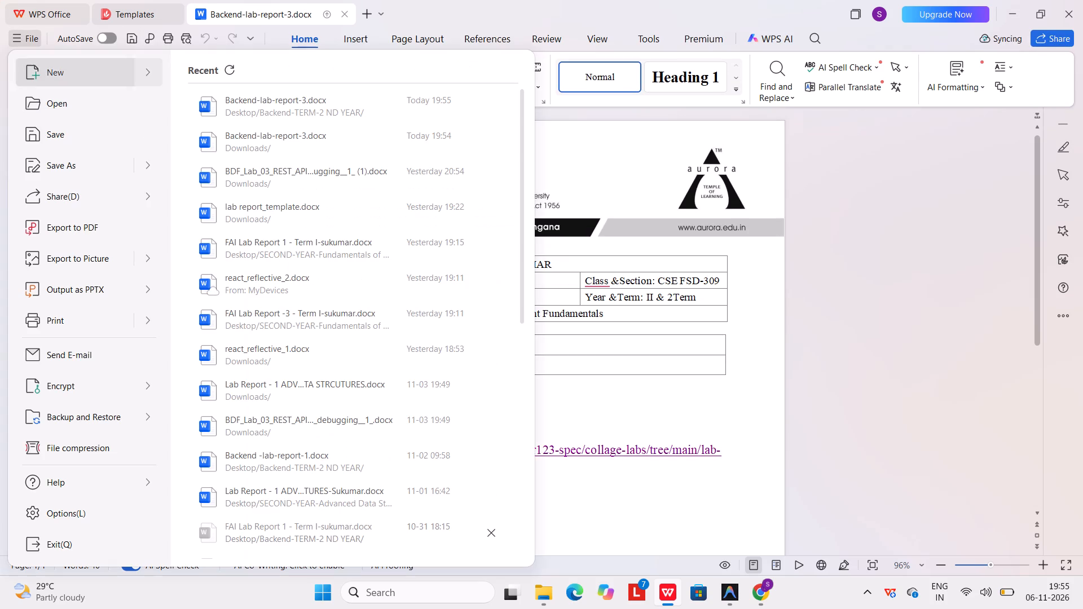
left_click(59, 226)
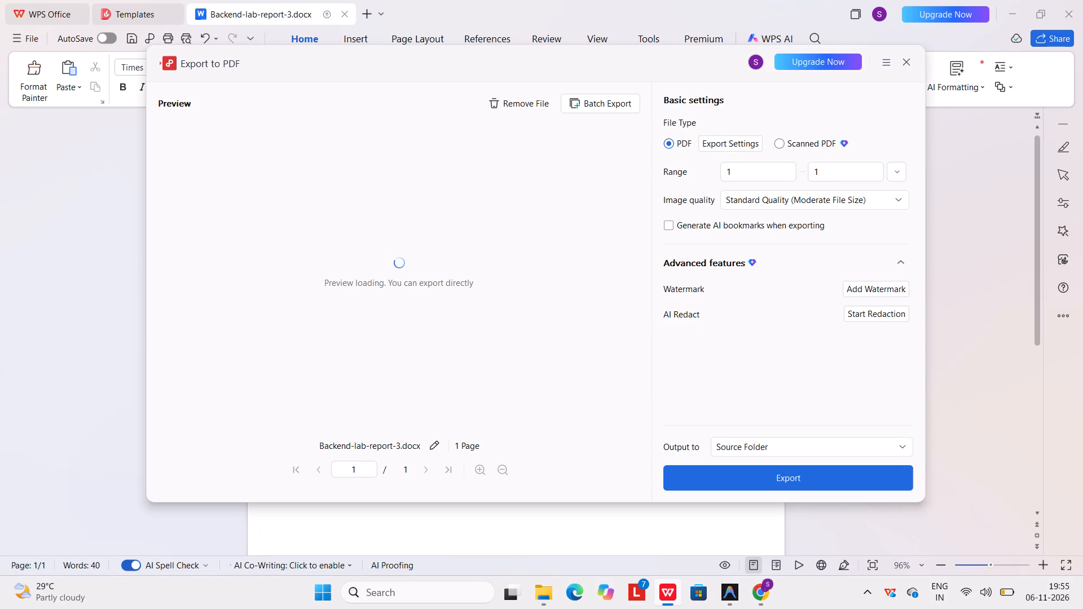
left_click(836, 482)
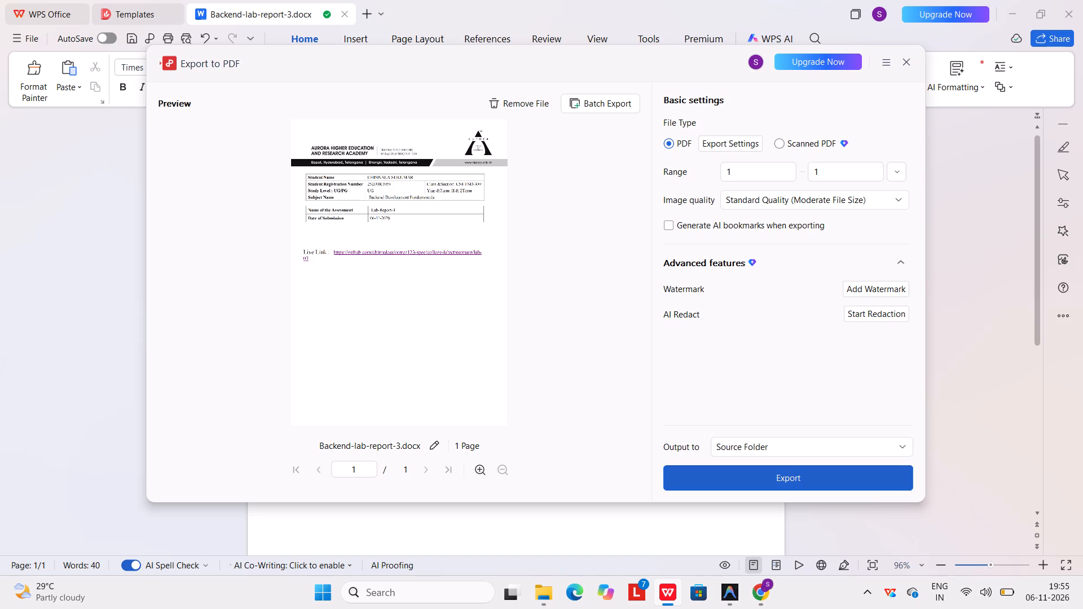
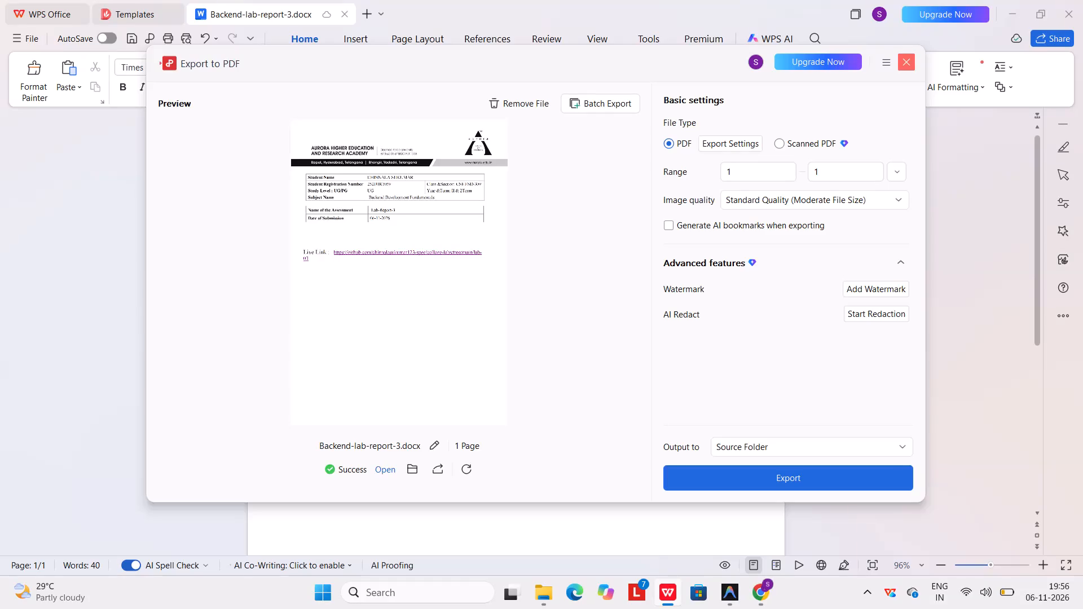
Dismiss the finished PDF export window and close WPS Office.
left_click(912, 65)
left_click(1082, 0)
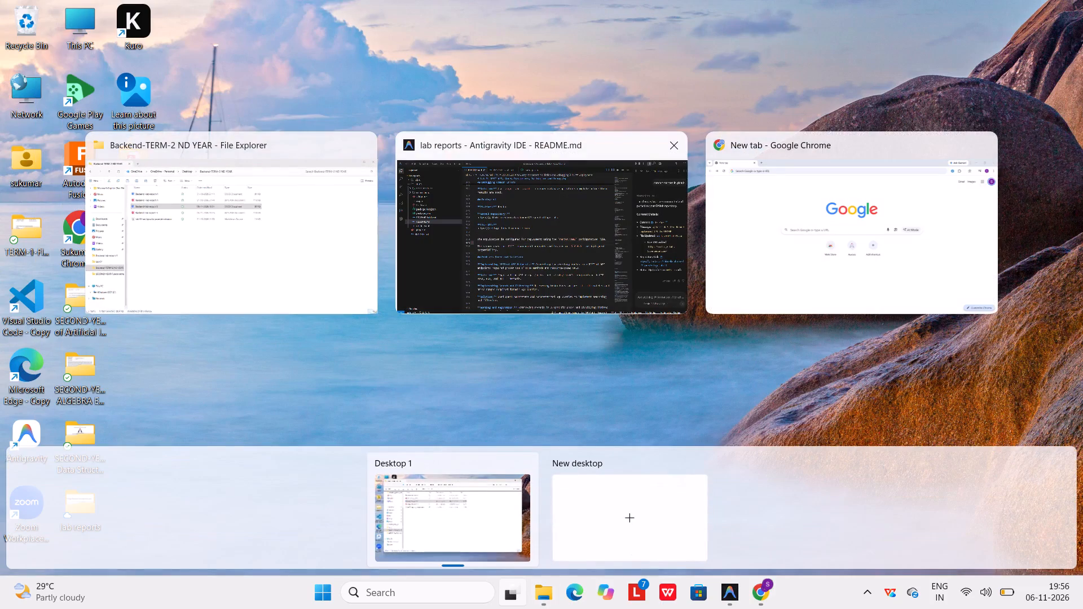
Switch to Google Chrome and open the Aurora University student dashboard.
left_click(804, 256)
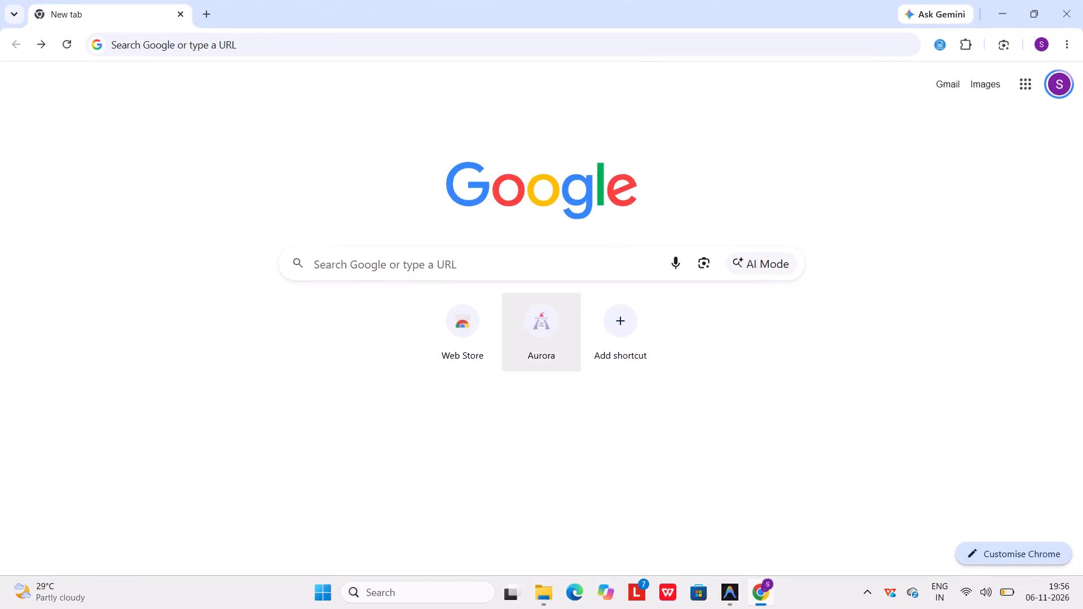
left_click(521, 310)
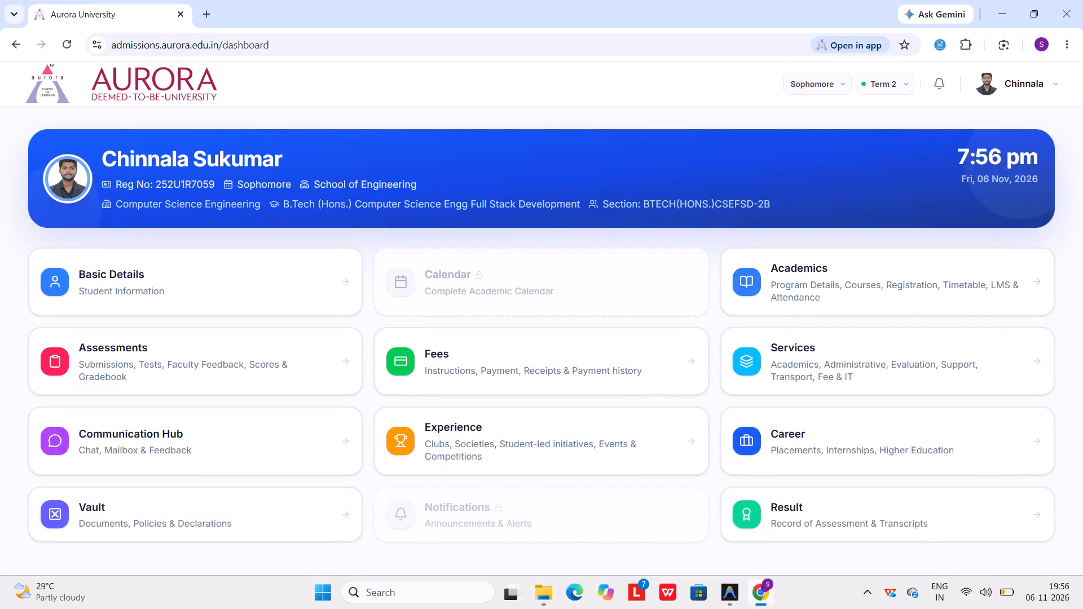